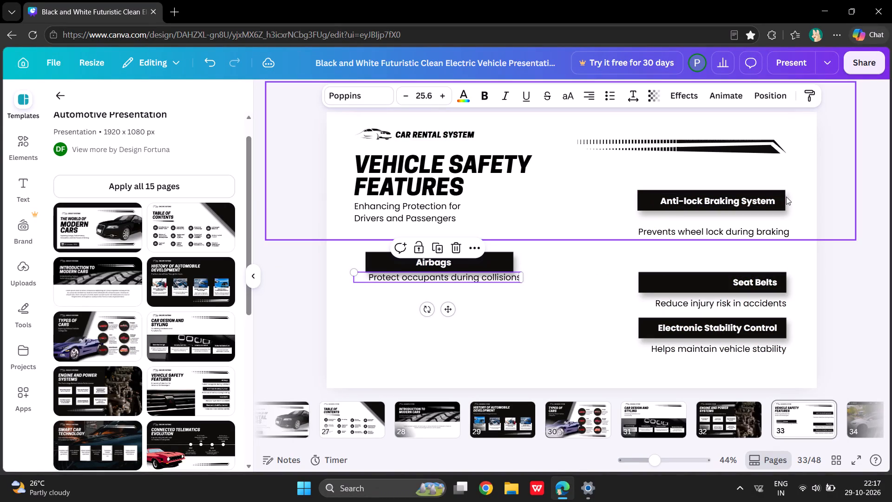
# Move the Anti-lock Braking System bar, its heading and its wheel-lock description directly below the Airbags block.
pyautogui.moveTo(782, 198); pyautogui.dragTo(770, 209)
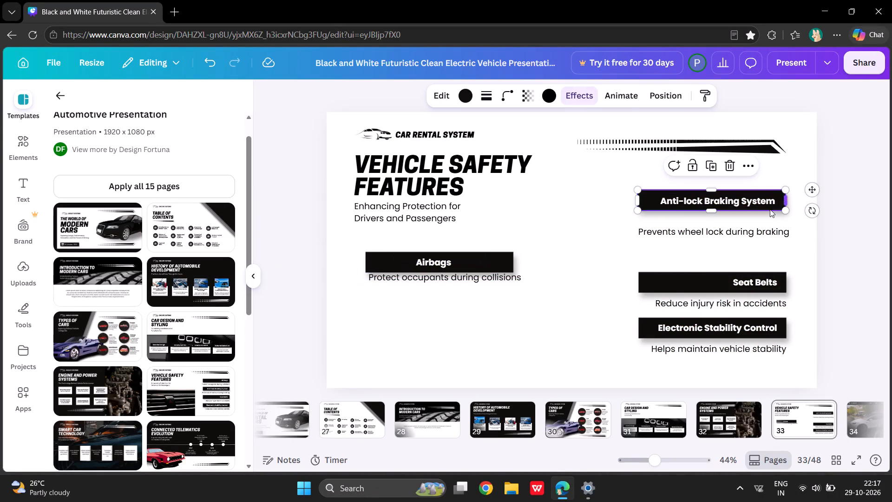
pyautogui.moveTo(770, 209); pyautogui.dragTo(512, 297)
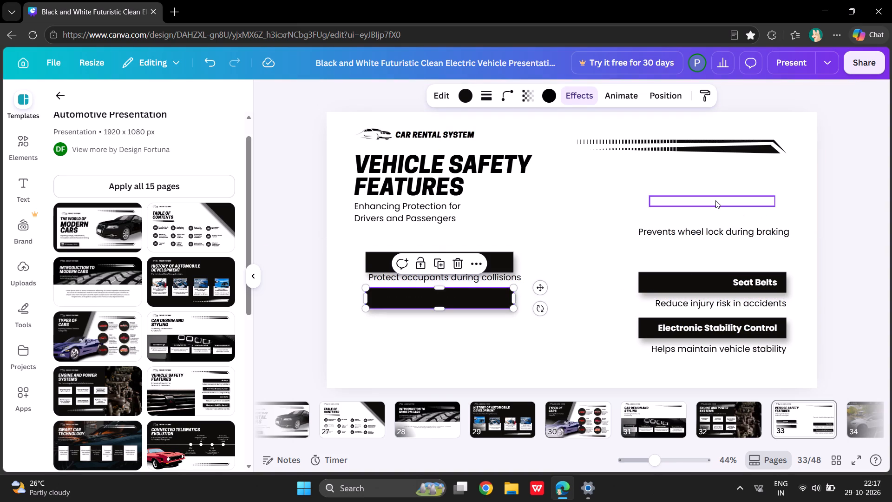
pyautogui.moveTo(715, 201); pyautogui.dragTo(436, 299)
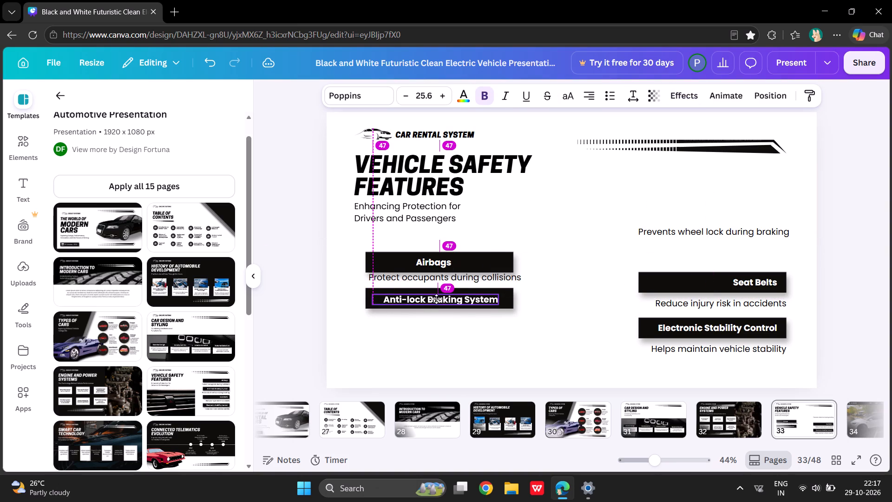
pyautogui.moveTo(436, 299); pyautogui.dragTo(441, 299)
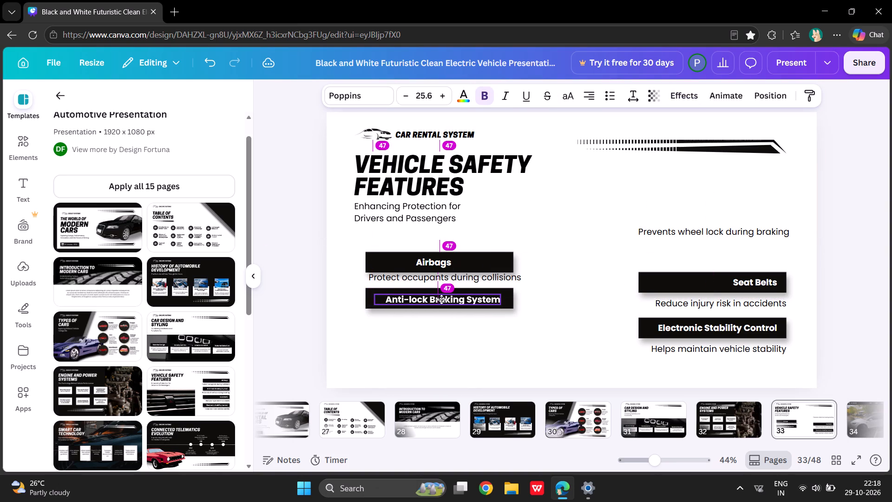
pyautogui.moveTo(441, 299); pyautogui.dragTo(440, 299)
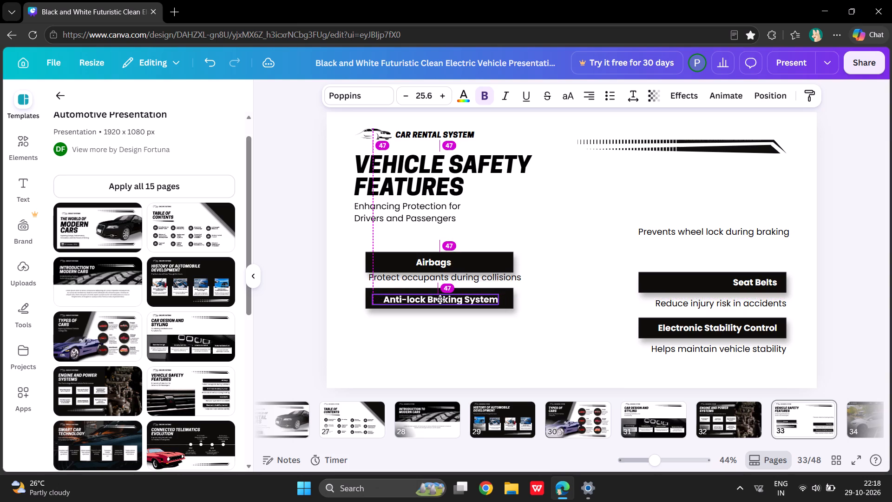
pyautogui.moveTo(440, 299); pyautogui.dragTo(440, 298)
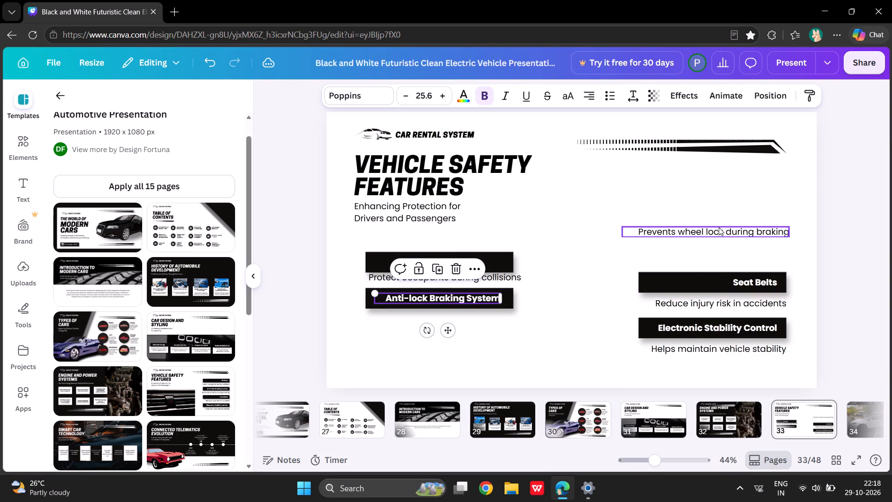
pyautogui.moveTo(719, 227); pyautogui.dragTo(443, 310)
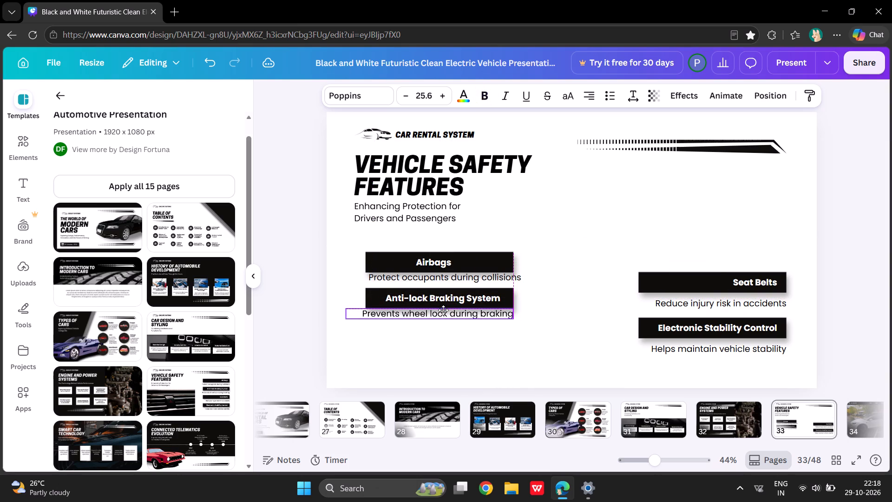
pyautogui.moveTo(443, 310); pyautogui.dragTo(446, 311)
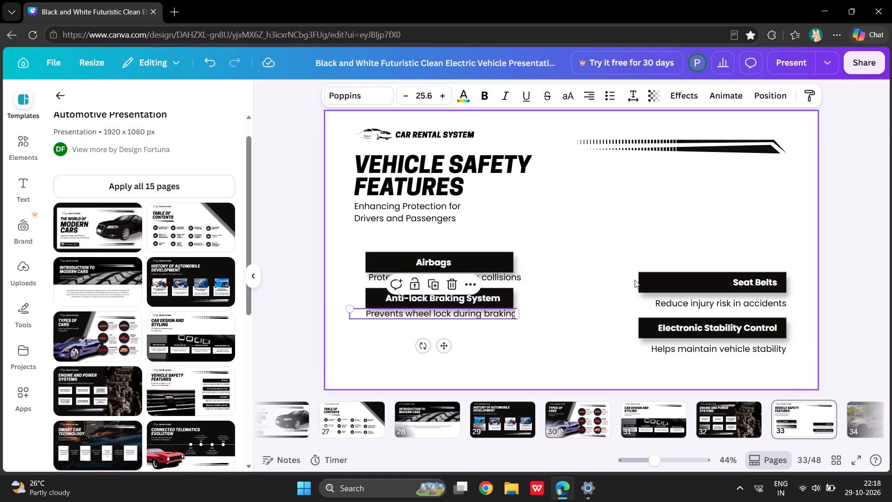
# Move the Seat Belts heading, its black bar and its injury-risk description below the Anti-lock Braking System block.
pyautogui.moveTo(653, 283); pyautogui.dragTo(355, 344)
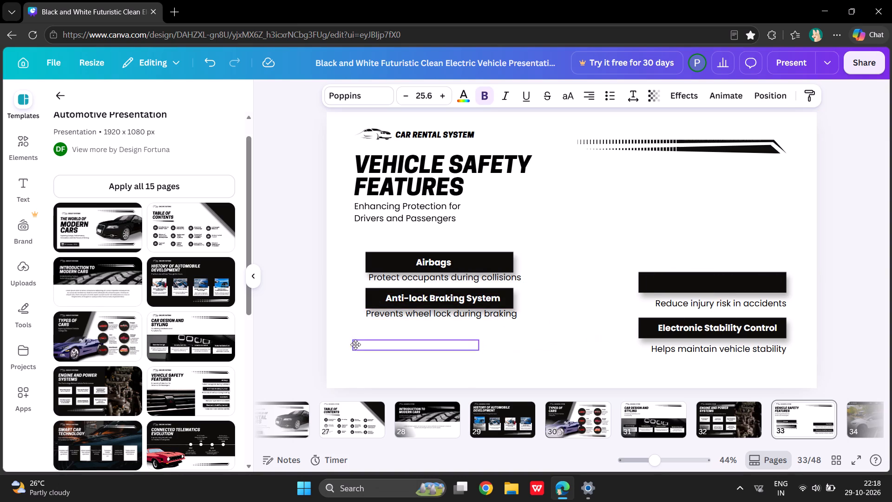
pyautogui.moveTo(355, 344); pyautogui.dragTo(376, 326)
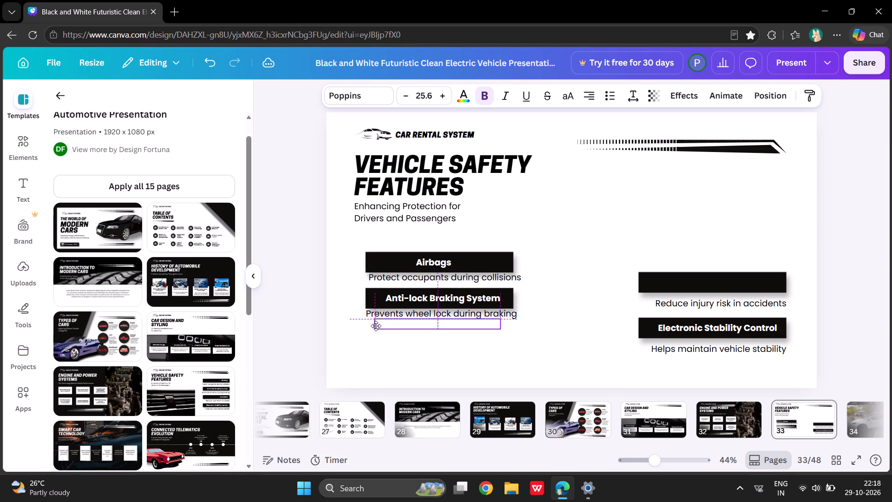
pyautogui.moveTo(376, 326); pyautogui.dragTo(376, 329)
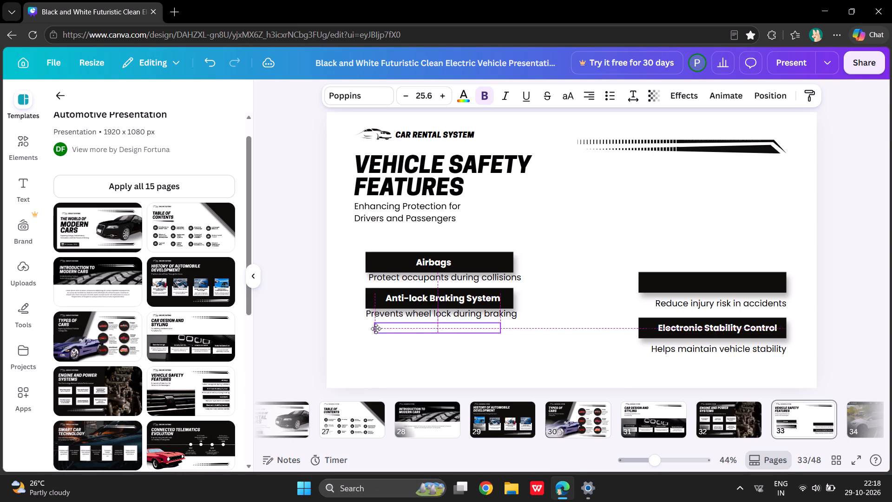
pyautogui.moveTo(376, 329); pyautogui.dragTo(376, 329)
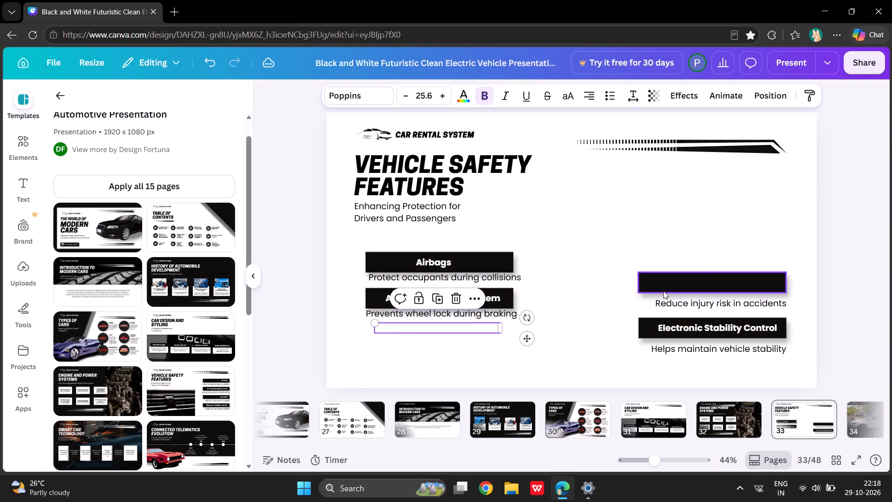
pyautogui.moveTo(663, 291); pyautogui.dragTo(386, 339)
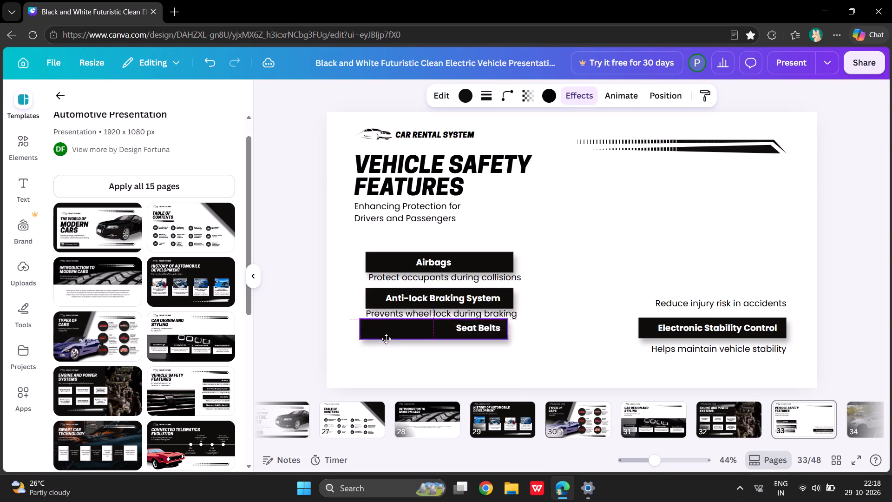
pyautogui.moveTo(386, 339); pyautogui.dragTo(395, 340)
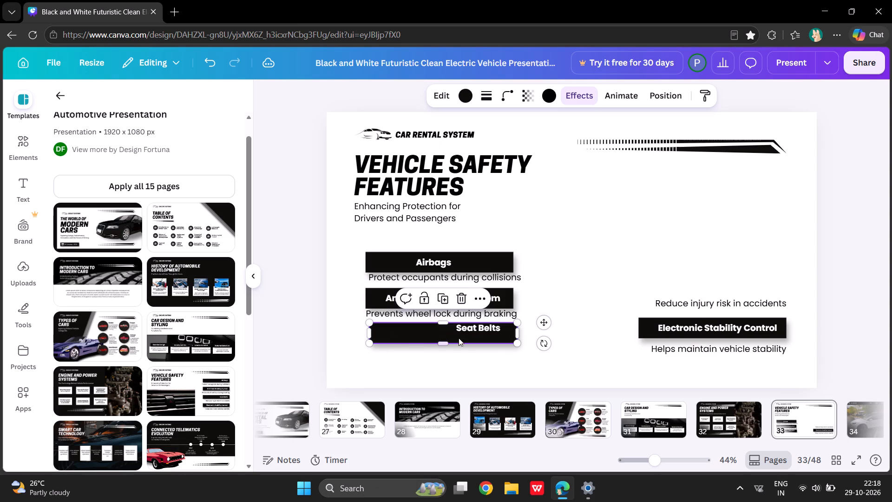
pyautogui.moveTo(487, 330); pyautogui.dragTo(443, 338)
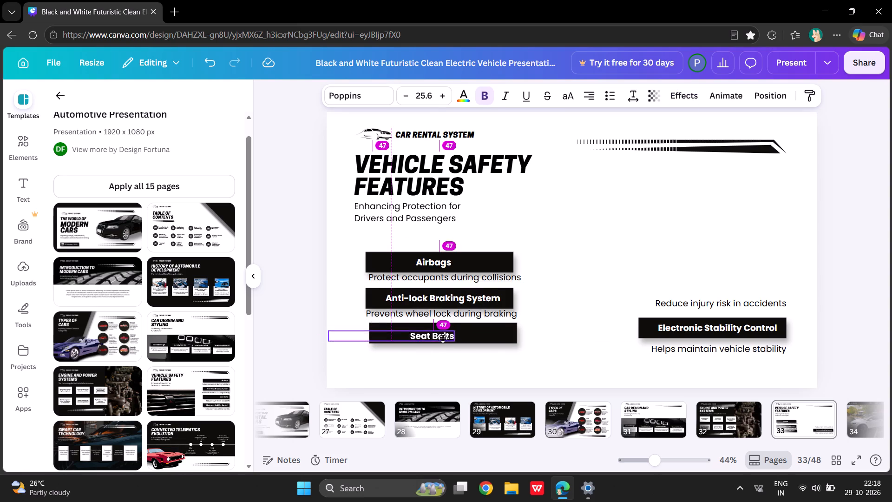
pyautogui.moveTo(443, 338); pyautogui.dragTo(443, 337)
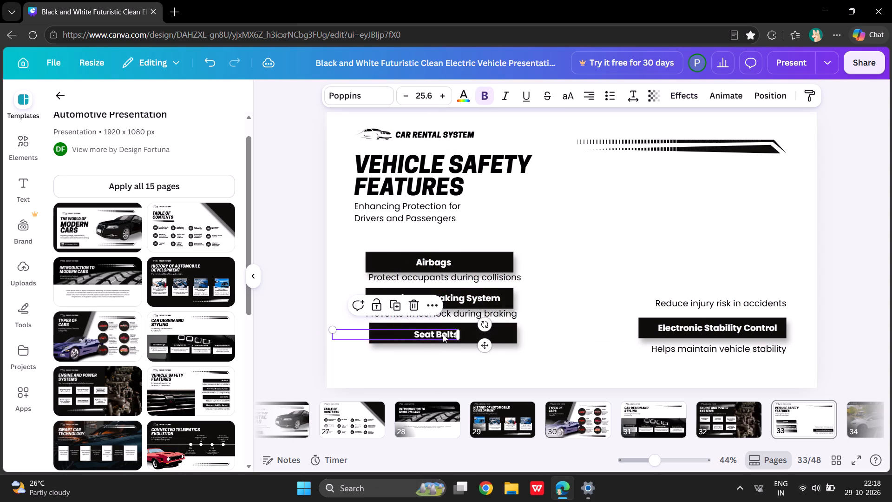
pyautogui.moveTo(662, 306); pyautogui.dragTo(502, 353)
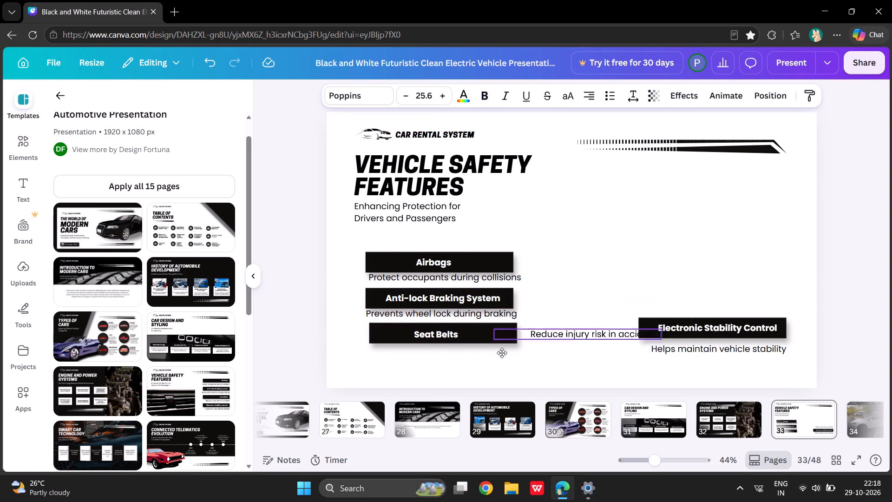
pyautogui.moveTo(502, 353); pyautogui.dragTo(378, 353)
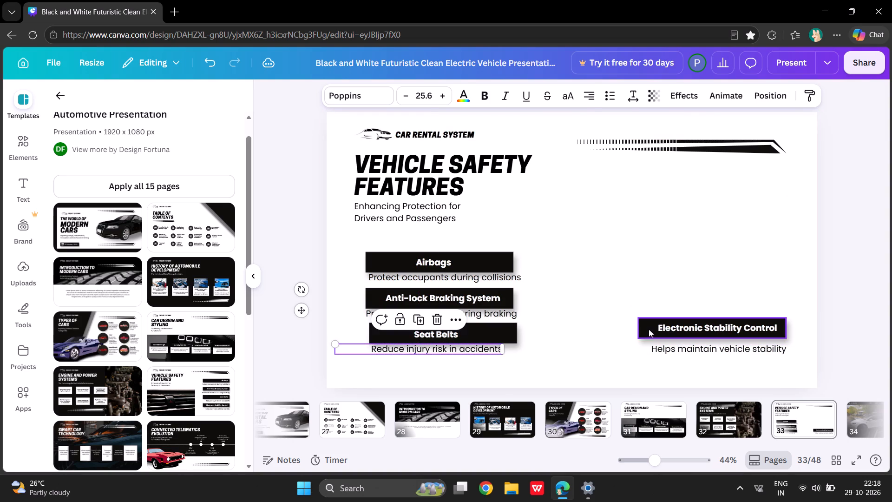
# Move the Electronic Stability Control bar, heading and description level with the Airbags block, in the slide's right half.
pyautogui.moveTo(649, 329); pyautogui.dragTo(584, 259)
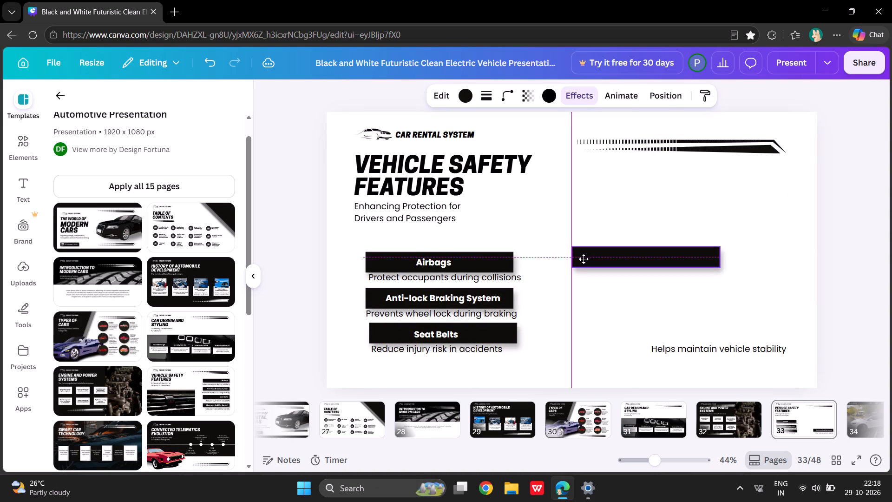
pyautogui.moveTo(584, 259); pyautogui.dragTo(603, 260)
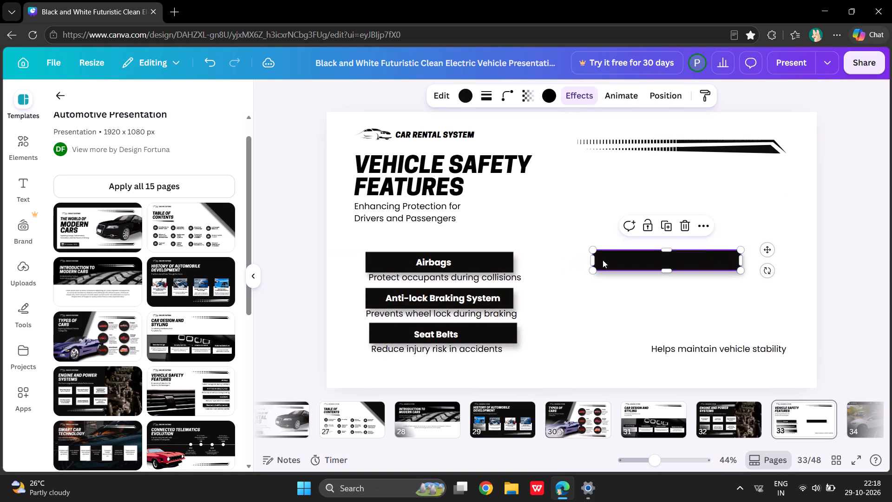
pyautogui.moveTo(694, 324); pyautogui.dragTo(642, 260)
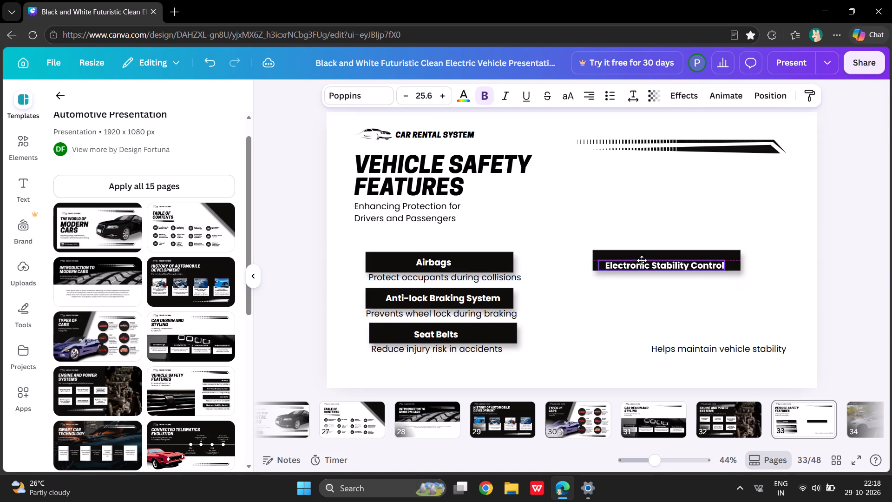
pyautogui.moveTo(642, 260); pyautogui.dragTo(645, 258)
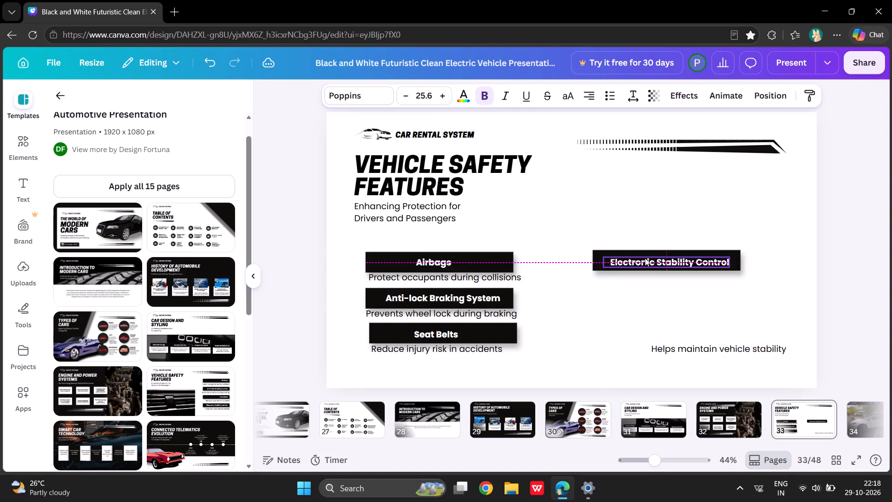
pyautogui.moveTo(671, 348); pyautogui.dragTo(622, 276)
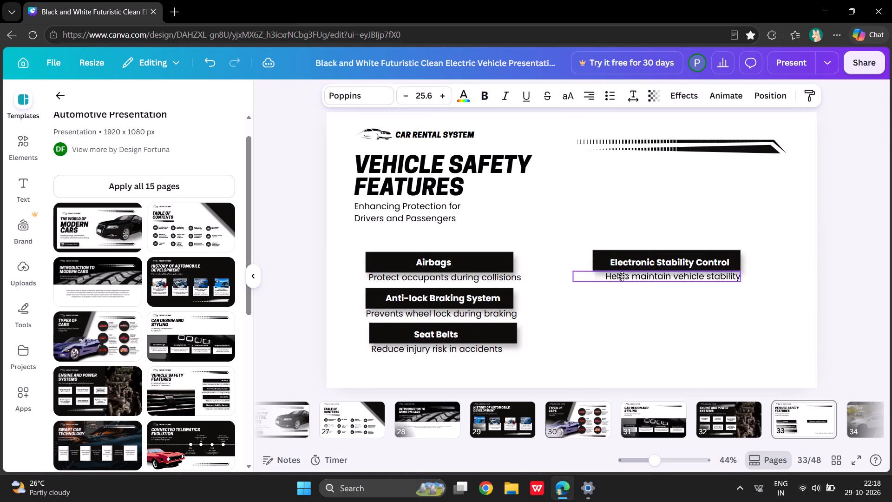
pyautogui.moveTo(622, 276); pyautogui.dragTo(619, 275)
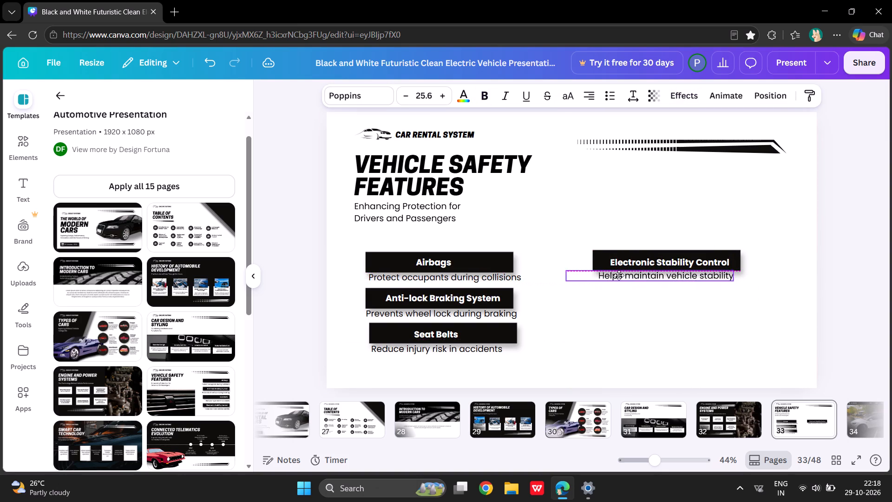
pyautogui.moveTo(619, 275); pyautogui.dragTo(617, 275)
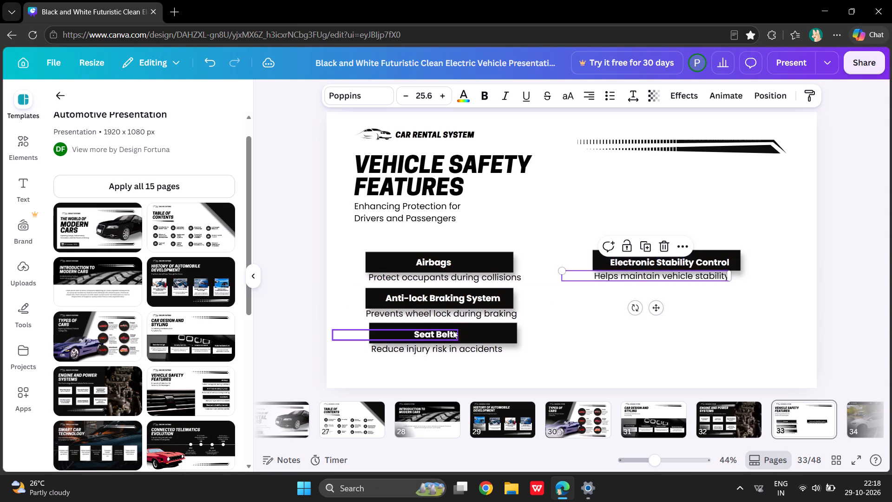
# Move the Seat Belts bar, heading and description below the Electronic Stability Control block, level with the Anti-lock Braking System block.
pyautogui.moveTo(504, 330); pyautogui.dragTo(748, 308)
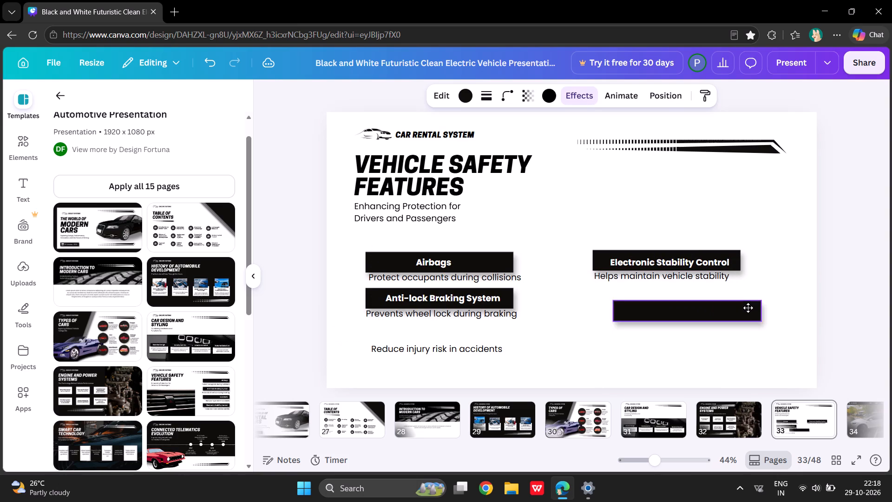
pyautogui.moveTo(748, 308); pyautogui.dragTo(721, 295)
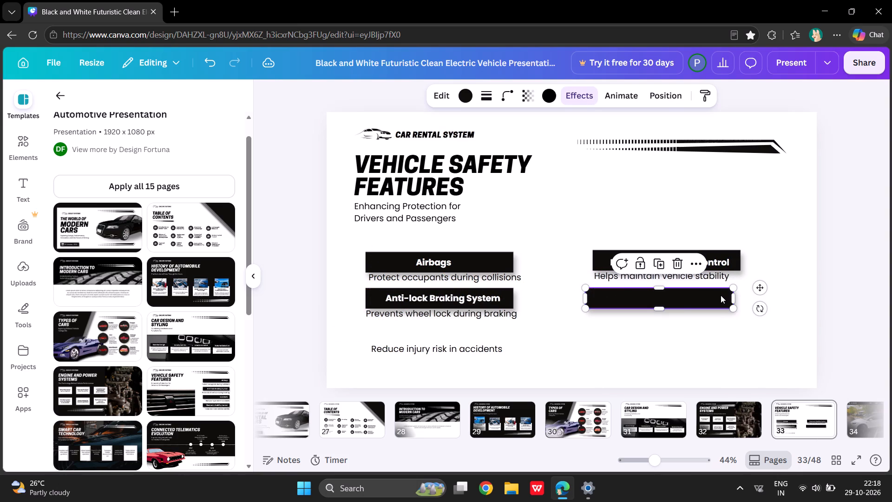
pyautogui.moveTo(429, 336); pyautogui.dragTo(524, 330)
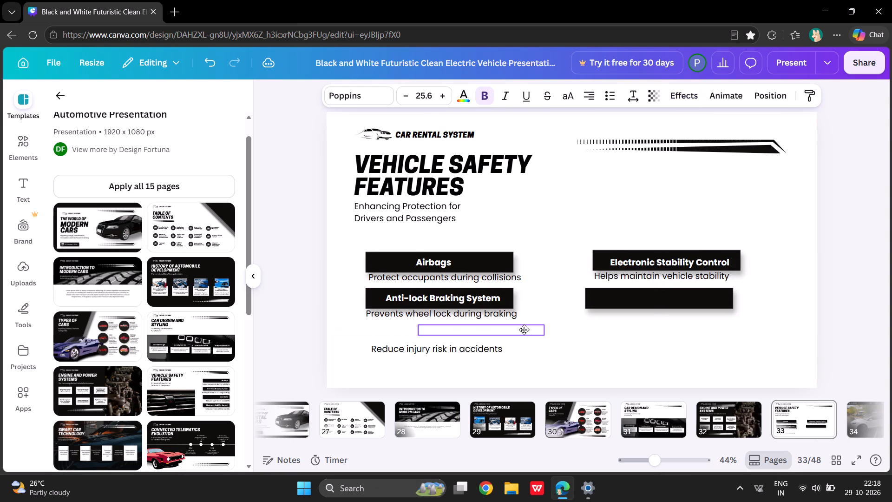
pyautogui.moveTo(524, 330); pyautogui.dragTo(655, 302)
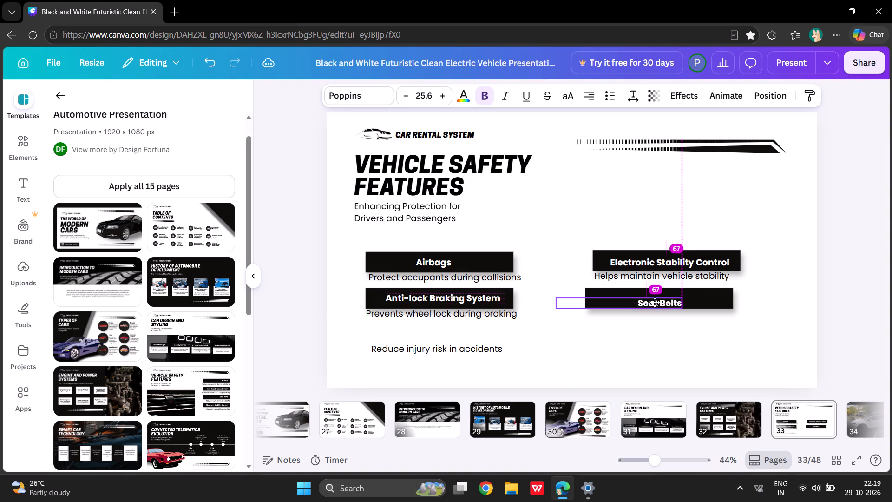
pyautogui.moveTo(655, 302); pyautogui.dragTo(655, 300)
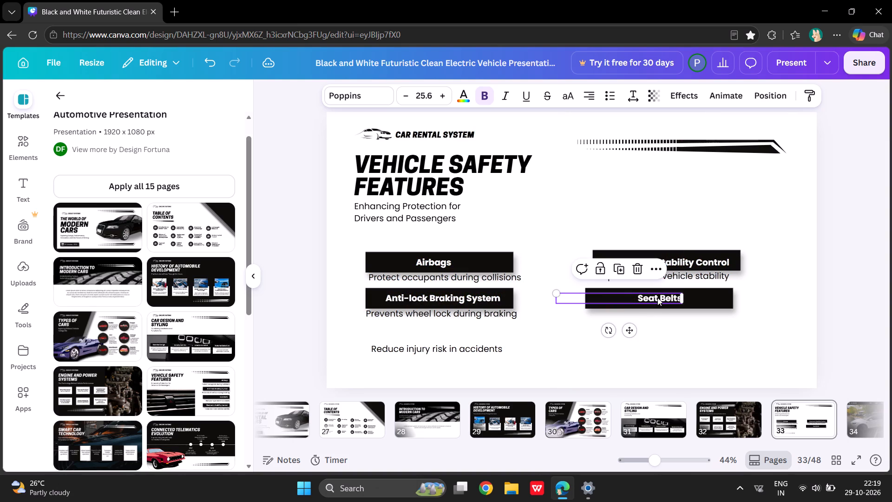
pyautogui.moveTo(478, 351); pyautogui.dragTo(499, 349)
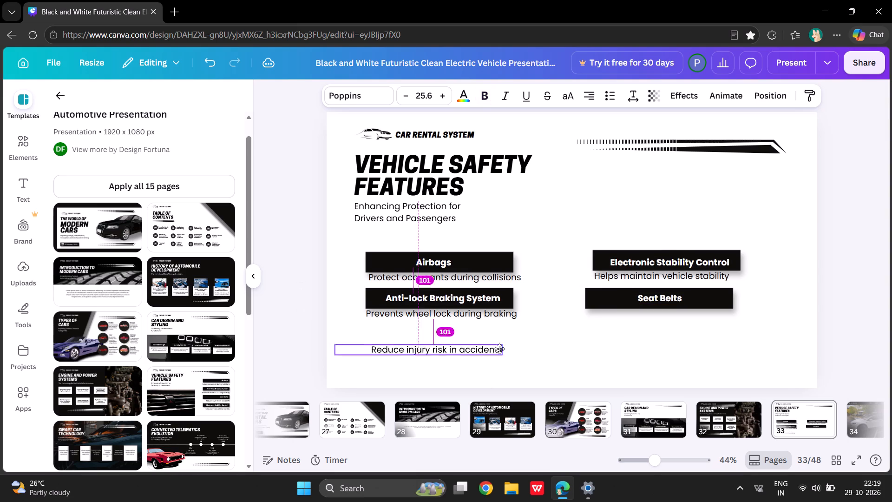
pyautogui.moveTo(499, 349); pyautogui.dragTo(702, 317)
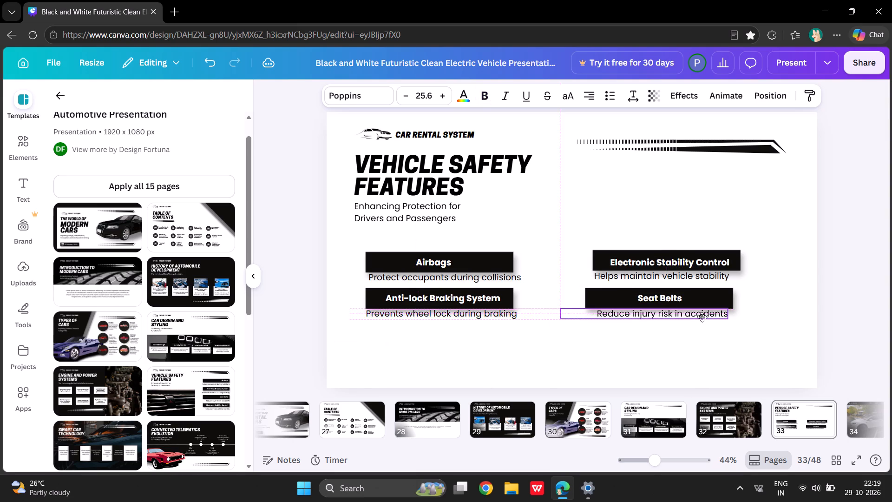
pyautogui.moveTo(702, 317); pyautogui.dragTo(700, 316)
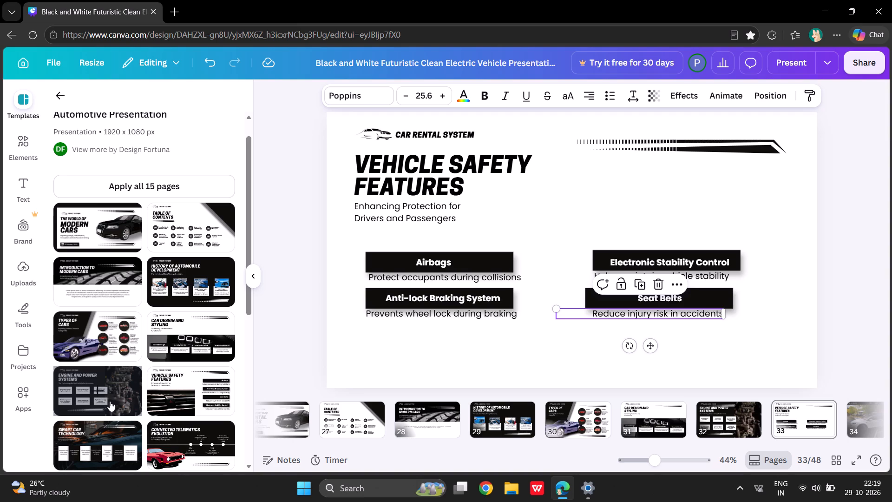
# Add the Engine and Power Systems template layout as a new page after the Vehicle Safety Features slide.
pyautogui.click(110, 401)
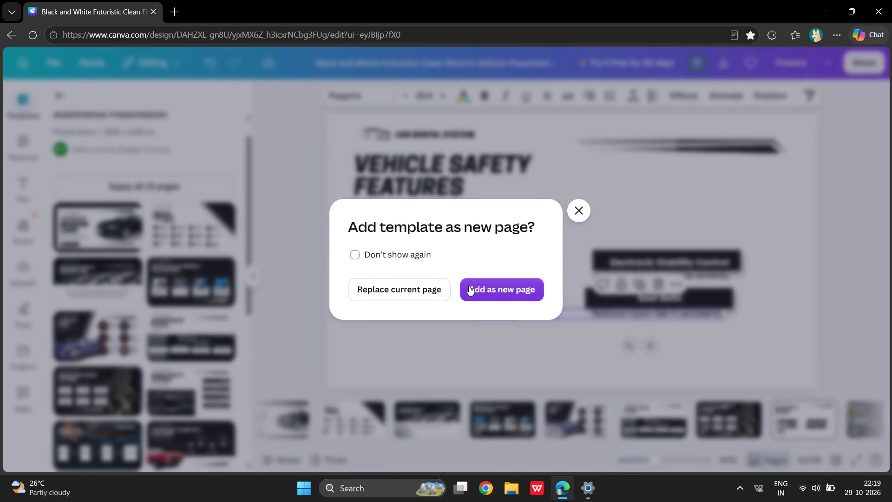
pyautogui.click(469, 285)
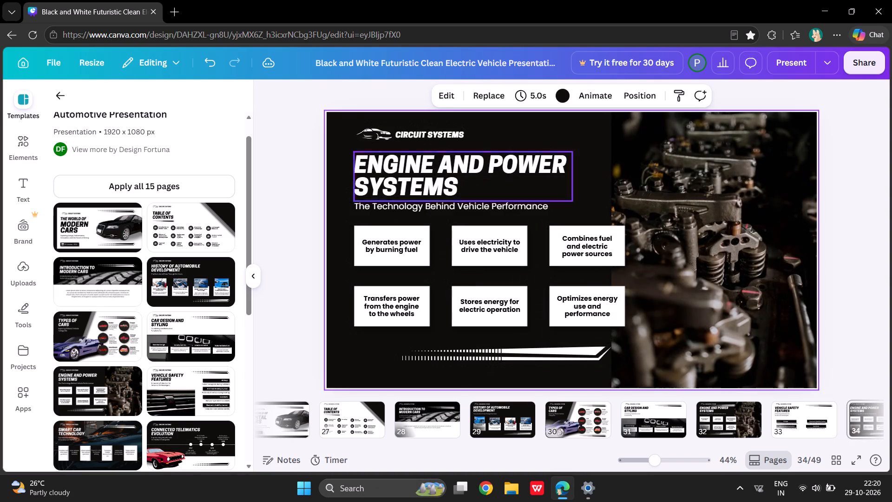
# Replace the brand text above the Engine and Power Systems title with CAR RENTAL SYSTEM.
pyautogui.doubleClick(439, 138)
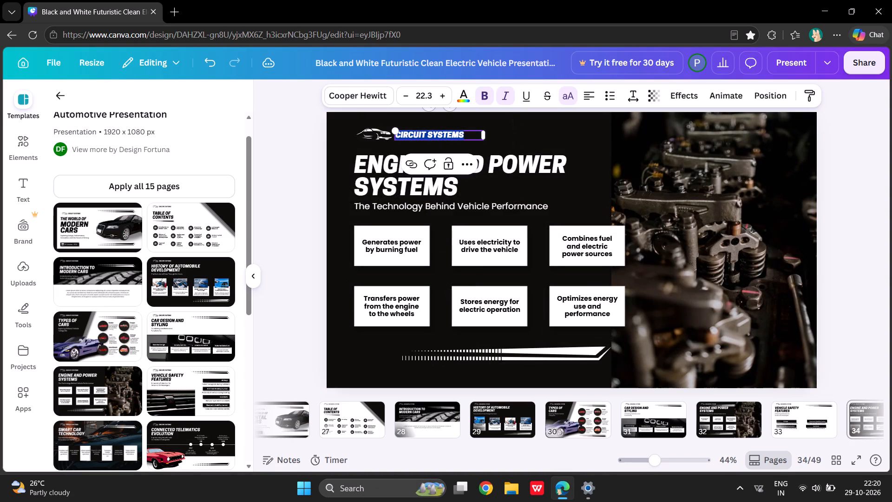
pyautogui.press('BackSpace')
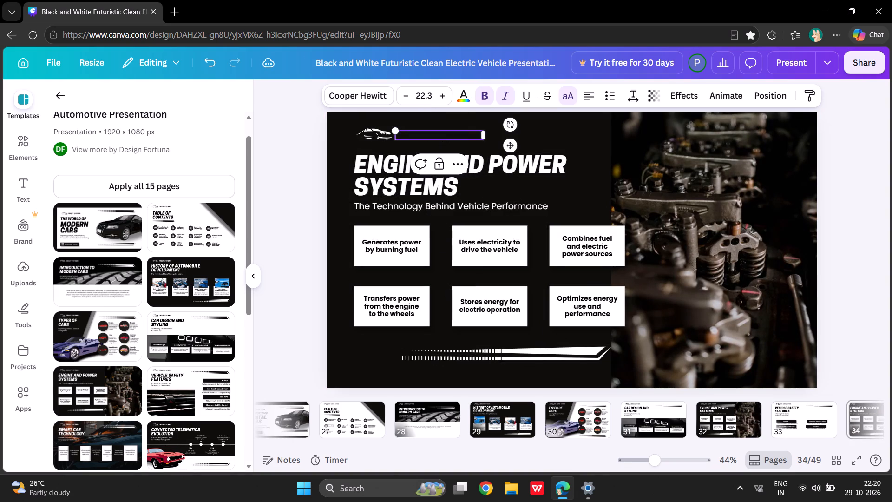
pyautogui.write('CAR')
pyautogui.press('space')
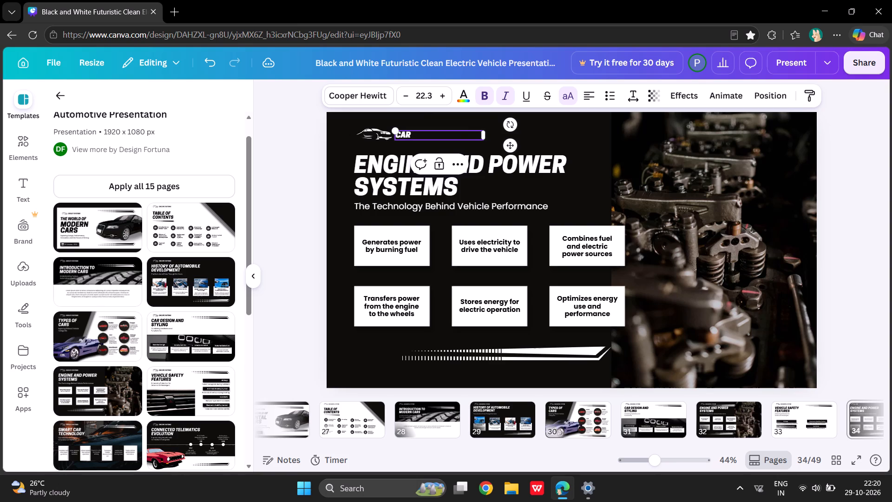
pyautogui.write('RENTAL SYSR')
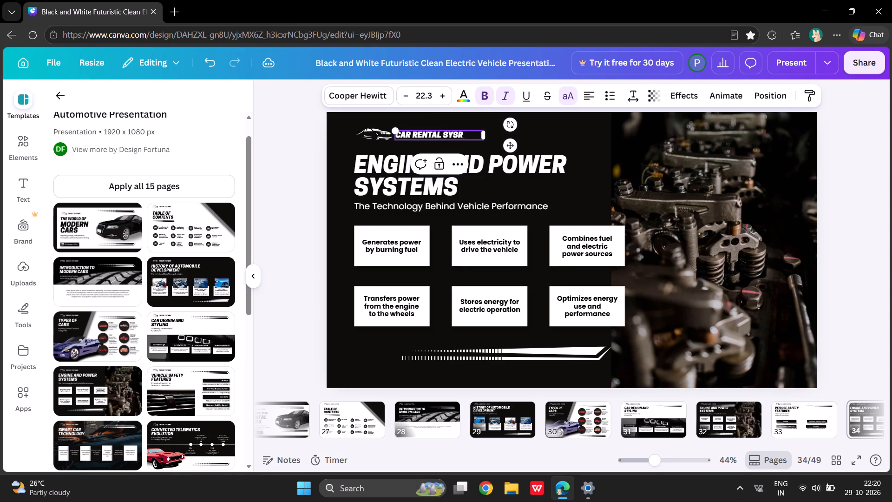
pyautogui.press('BackSpace')
pyautogui.write('TEM')
pyautogui.press('space')
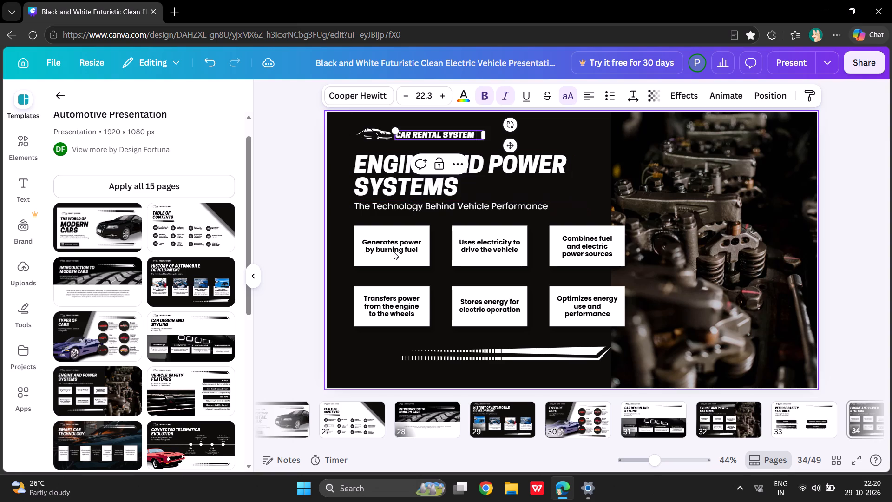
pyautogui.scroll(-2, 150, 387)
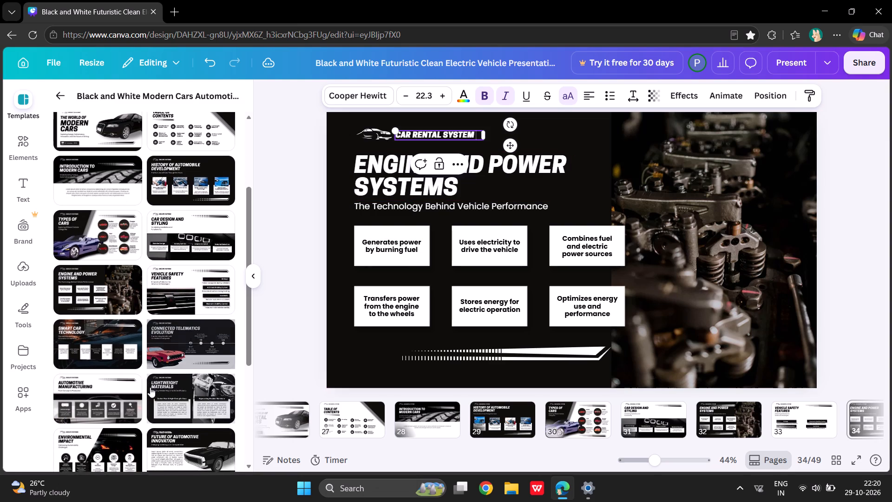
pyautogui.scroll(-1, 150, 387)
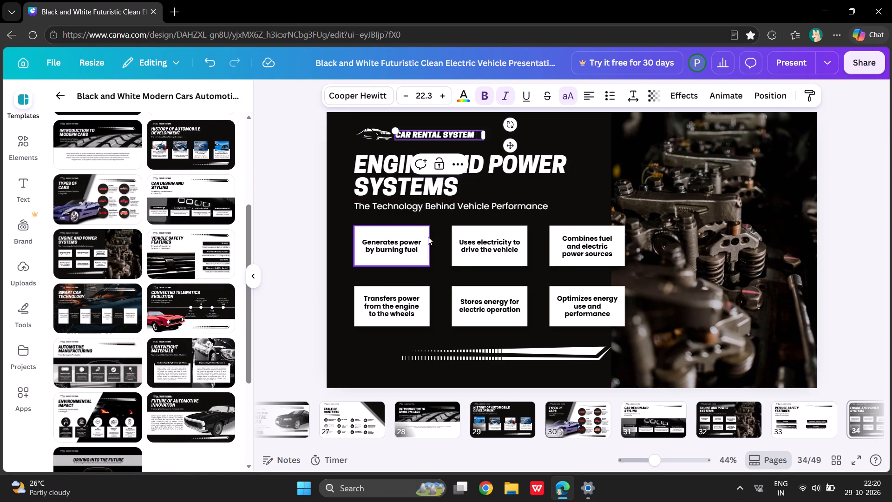
# Shift the engine photo right and stack two white boxes on it, with the Combines fuel and electric power sources caption in the upper one.
pyautogui.moveTo(416, 231); pyautogui.dragTo(688, 159)
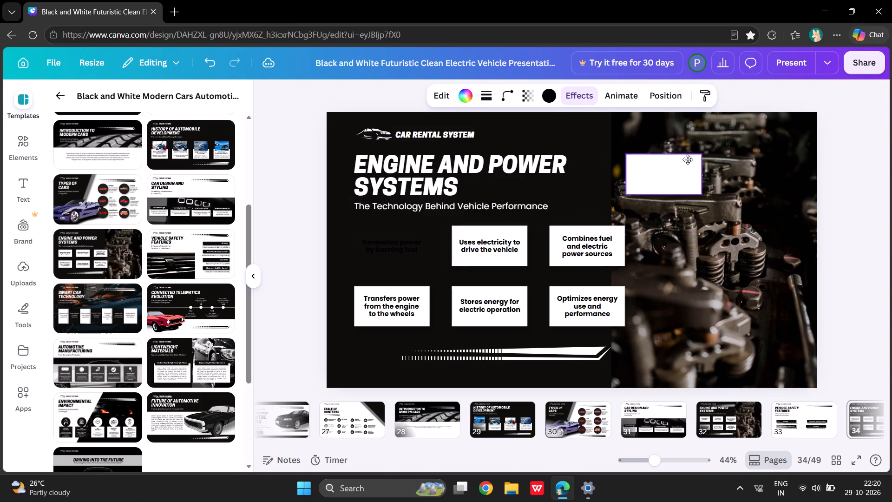
pyautogui.moveTo(688, 159); pyautogui.dragTo(706, 154)
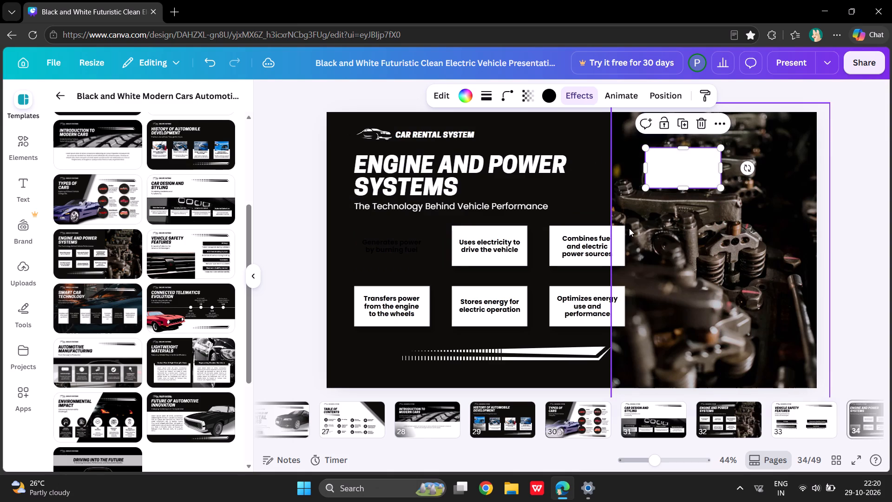
pyautogui.moveTo(629, 229); pyautogui.dragTo(662, 233)
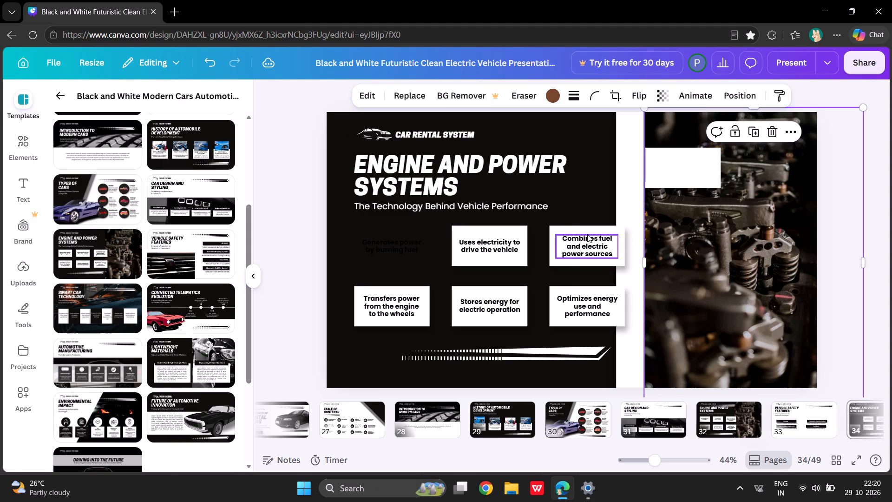
pyautogui.moveTo(587, 236); pyautogui.dragTo(684, 157)
pyautogui.moveTo(590, 234); pyautogui.dragTo(686, 207)
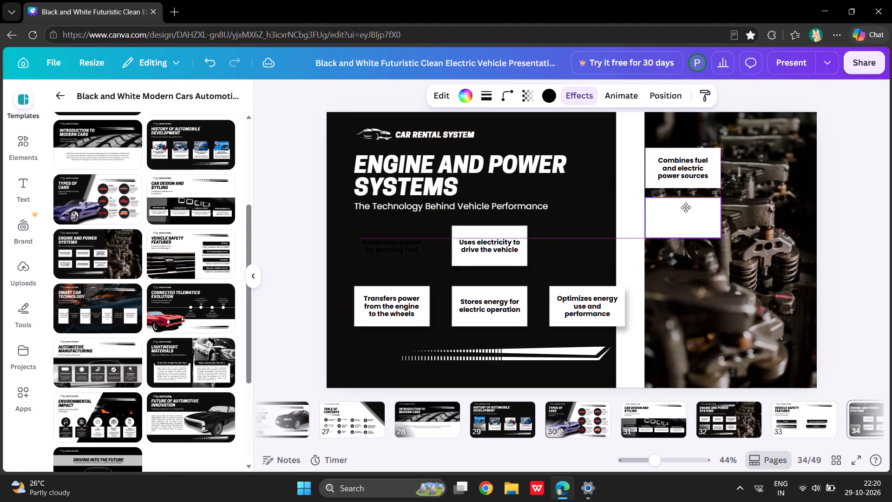
pyautogui.moveTo(686, 207); pyautogui.dragTo(726, 206)
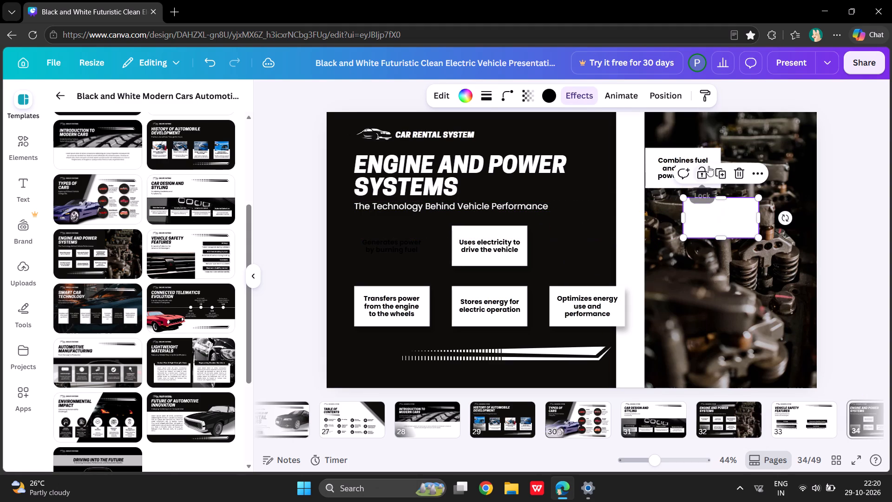
pyautogui.moveTo(714, 149); pyautogui.dragTo(747, 146)
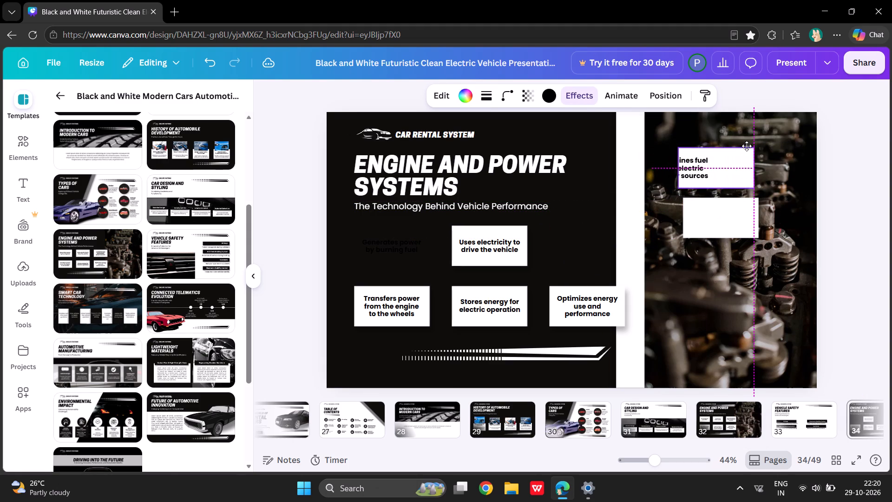
pyautogui.moveTo(747, 146); pyautogui.dragTo(752, 145)
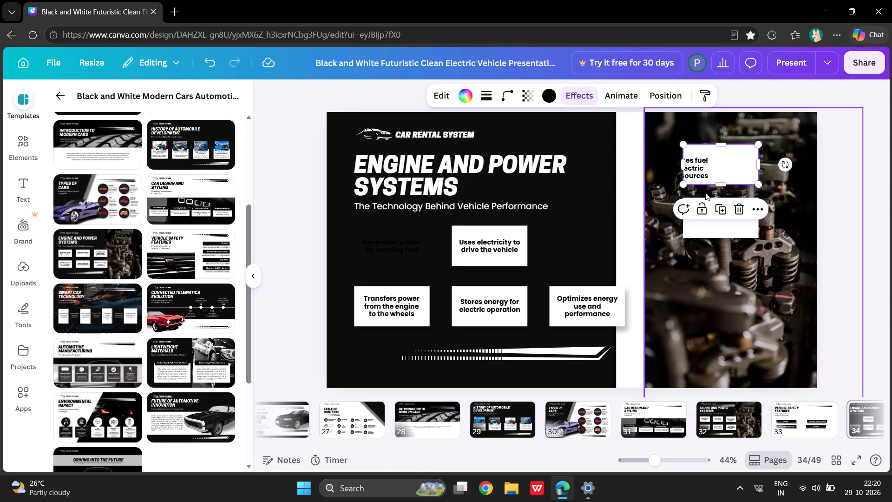
pyautogui.click(702, 170)
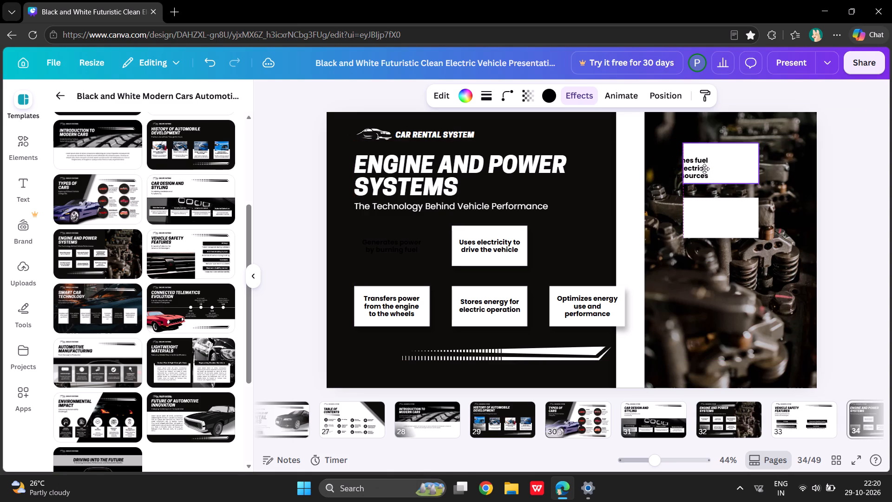
pyautogui.click(698, 169)
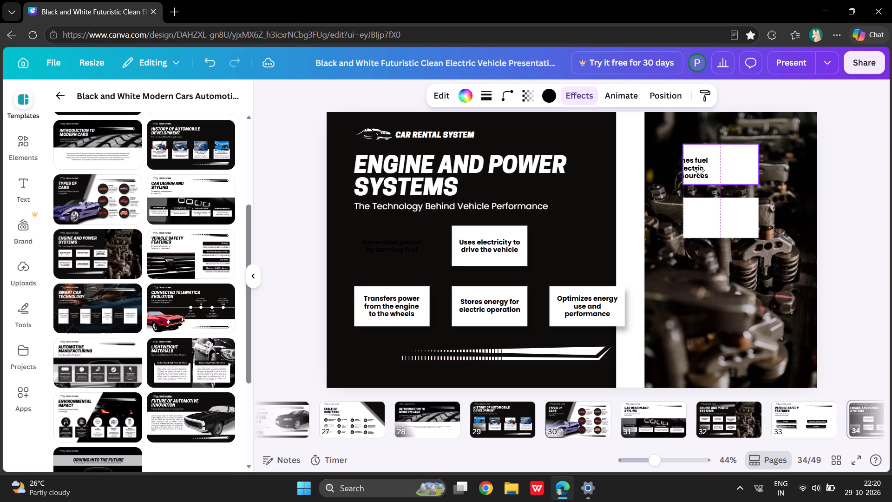
pyautogui.moveTo(664, 163); pyautogui.dragTo(692, 163)
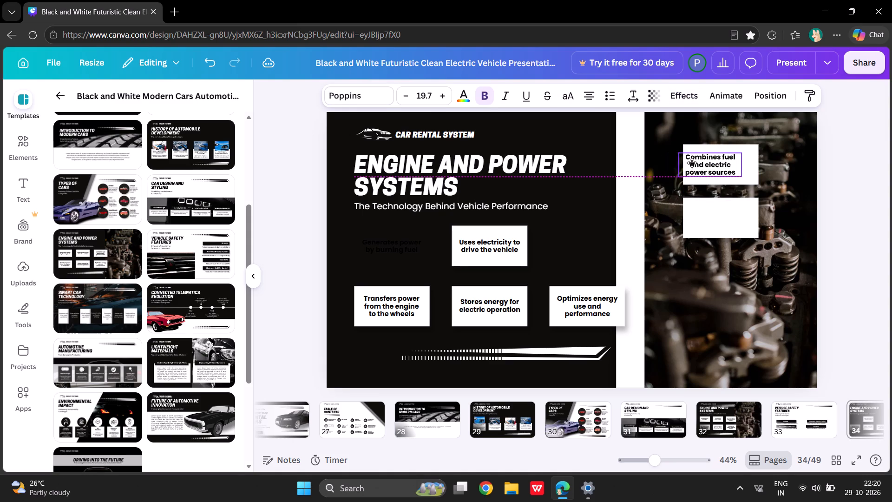
pyautogui.moveTo(692, 163); pyautogui.dragTo(701, 161)
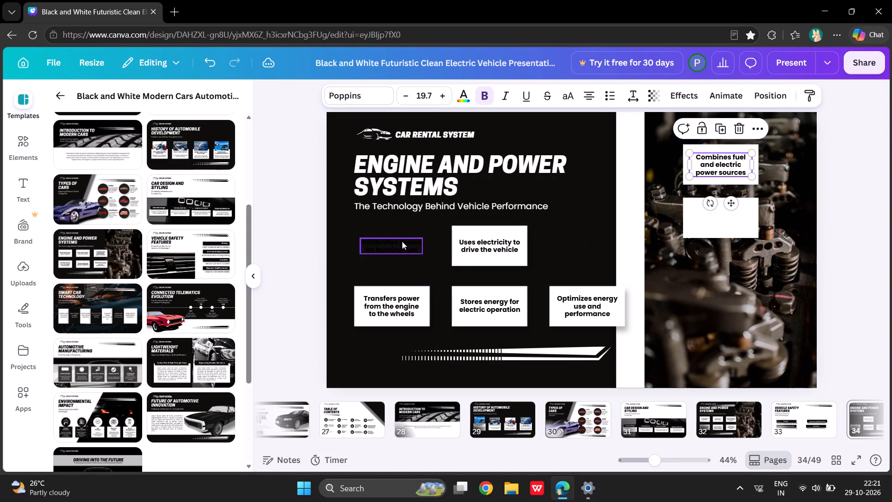
# Move the Generates power by burning fuel caption into the empty white box below the Combines fuel box.
pyautogui.moveTo(400, 249); pyautogui.dragTo(735, 213)
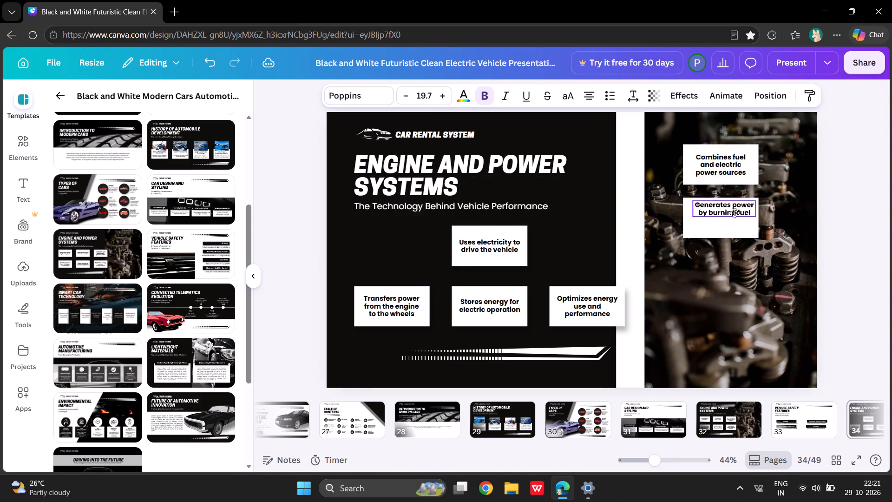
pyautogui.moveTo(735, 213); pyautogui.dragTo(732, 218)
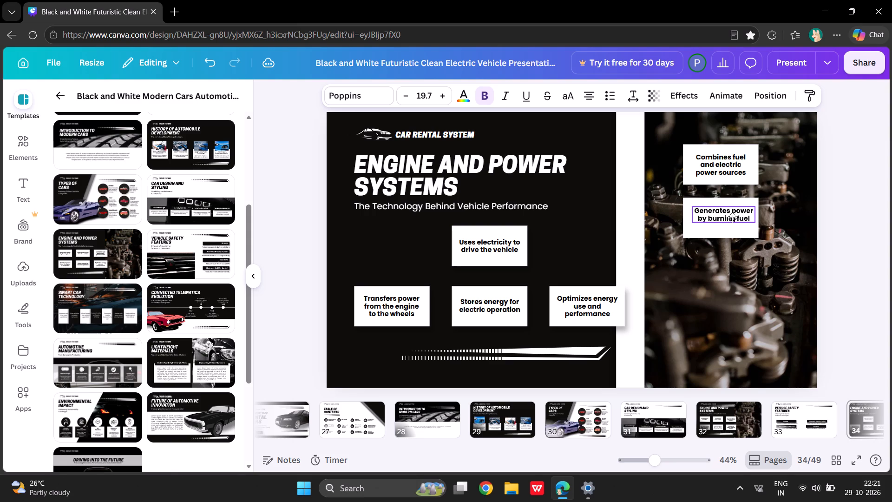
pyautogui.moveTo(732, 218); pyautogui.dragTo(728, 218)
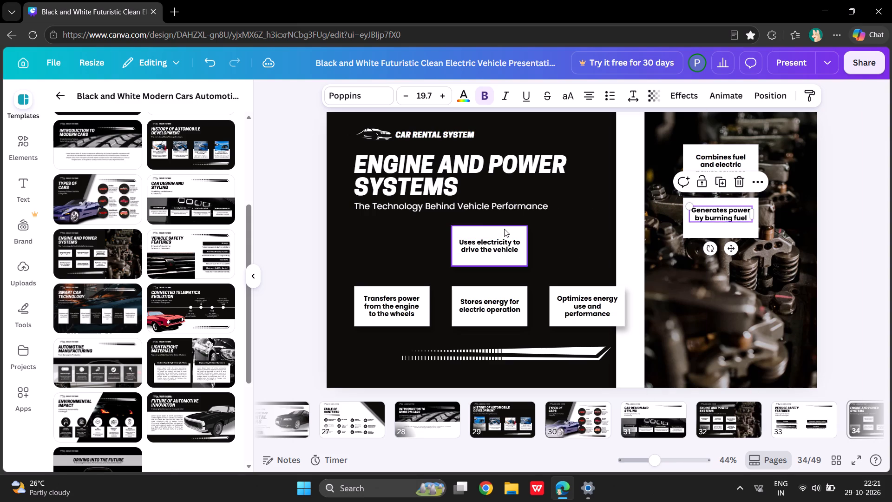
# Move the Uses electricity to drive the vehicle box and its caption onto the engine photo, below the Generates power box.
pyautogui.moveTo(505, 229); pyautogui.dragTo(507, 229)
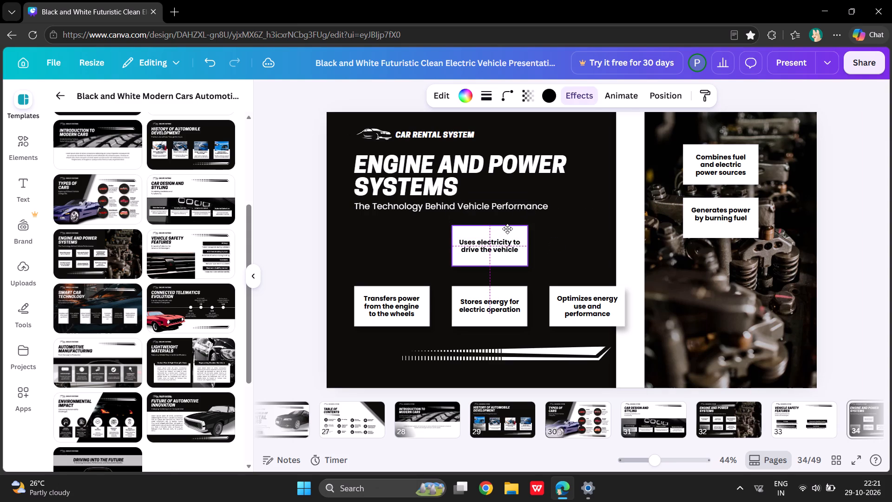
pyautogui.moveTo(507, 229); pyautogui.dragTo(750, 267)
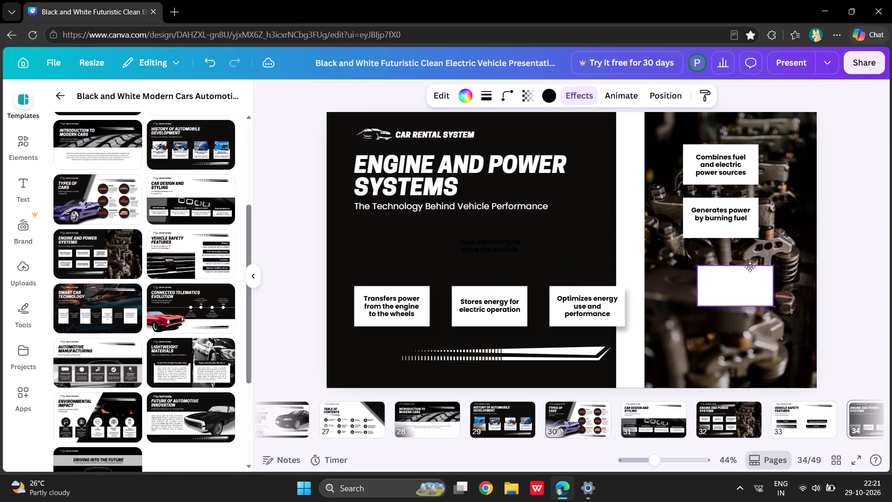
pyautogui.moveTo(750, 267); pyautogui.dragTo(738, 258)
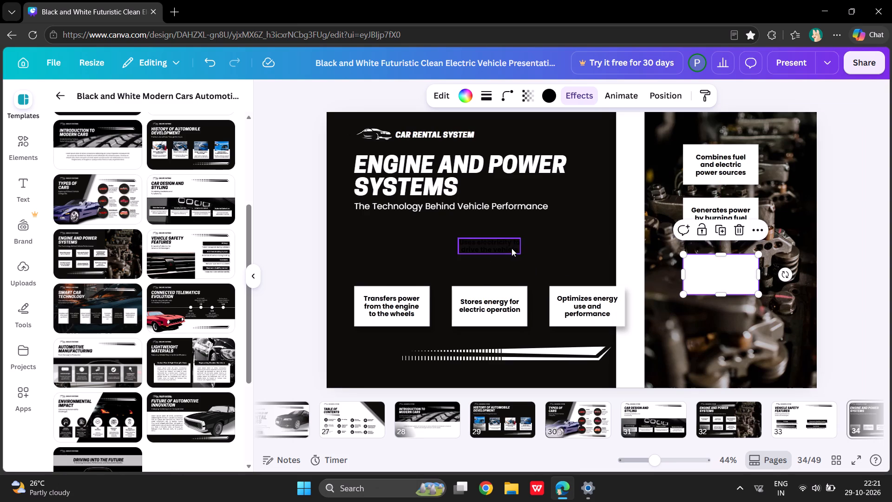
pyautogui.moveTo(511, 247); pyautogui.dragTo(738, 274)
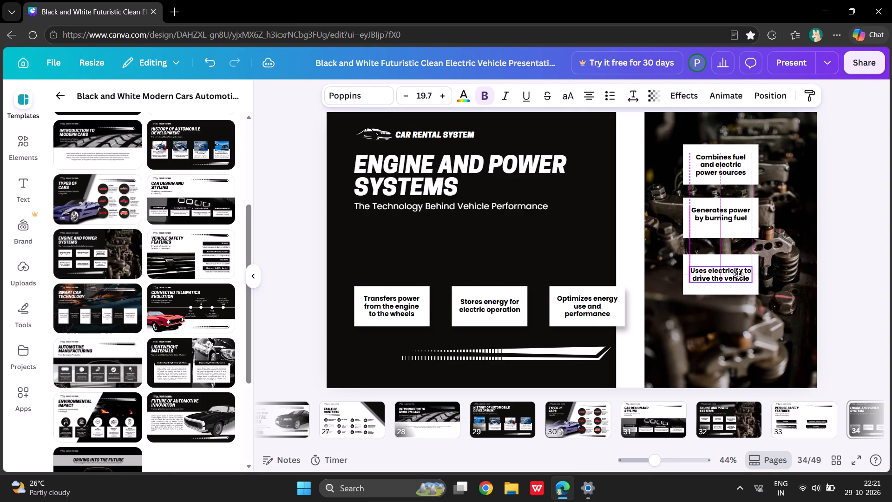
pyautogui.moveTo(738, 274); pyautogui.dragTo(739, 272)
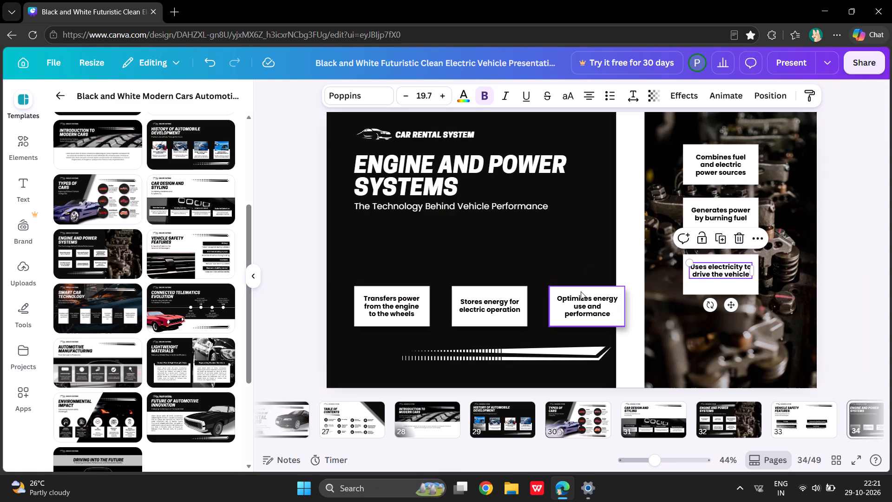
# Move the Optimizes energy use and performance box and its caption below the Uses electricity box on the engine photo.
pyautogui.moveTo(581, 291); pyautogui.dragTo(717, 315)
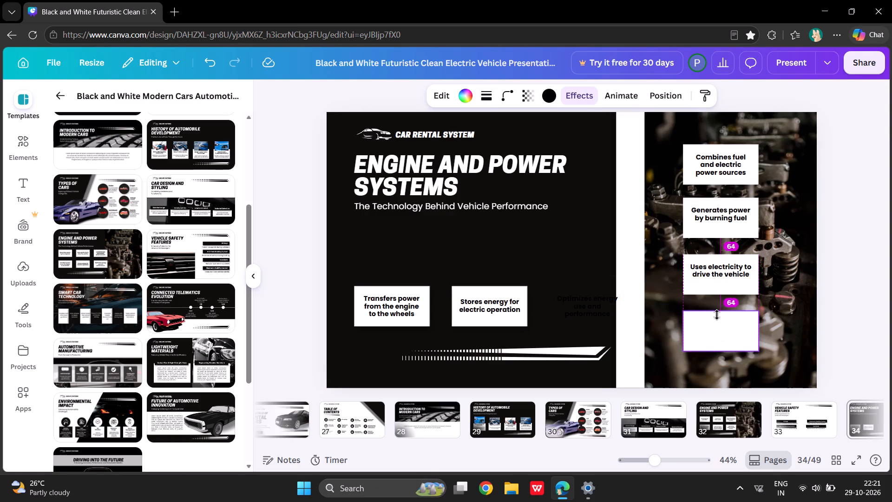
pyautogui.moveTo(587, 308); pyautogui.dragTo(721, 331)
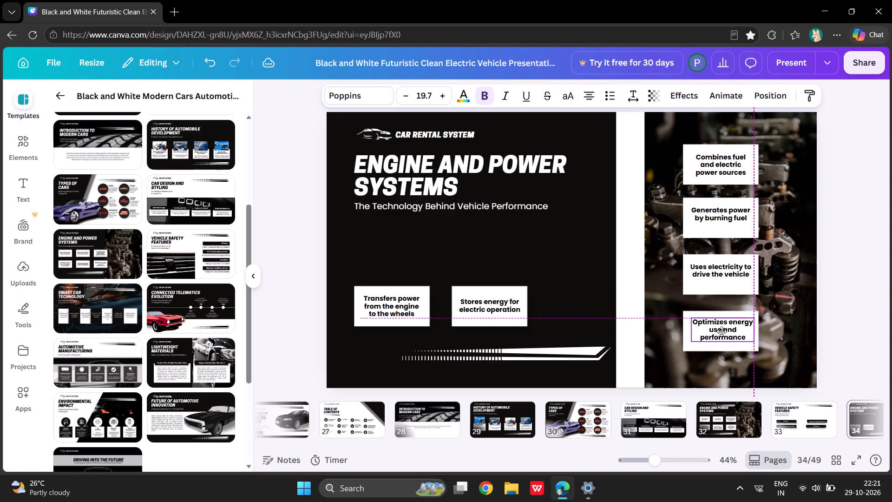
pyautogui.moveTo(721, 331); pyautogui.dragTo(717, 332)
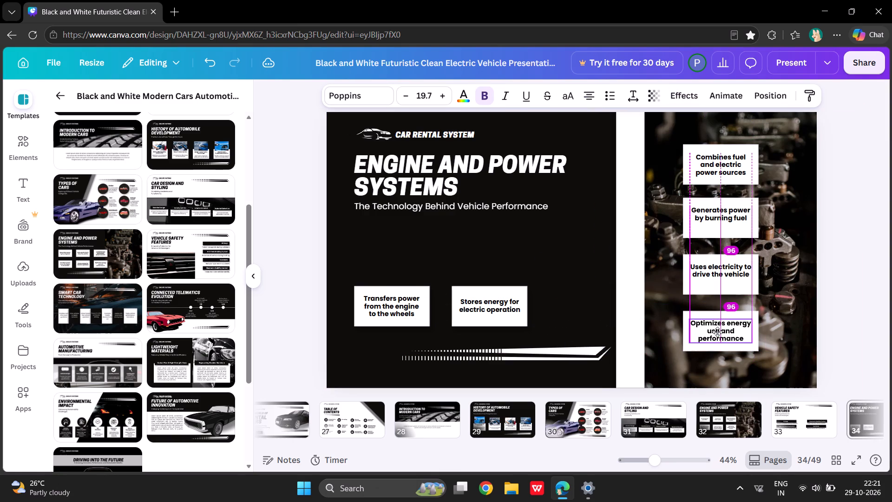
pyautogui.moveTo(717, 332); pyautogui.dragTo(718, 332)
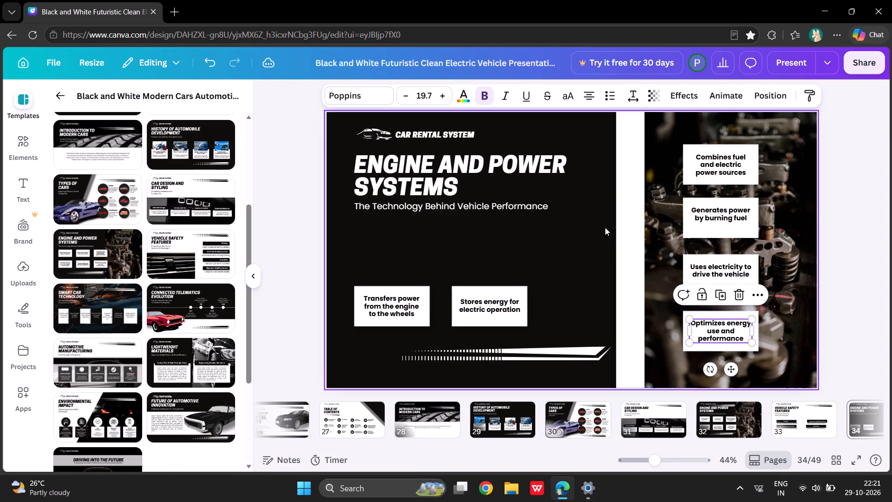
# Move the engine photo left to close the white gap beside the slide's black background.
pyautogui.moveTo(664, 256); pyautogui.dragTo(633, 259)
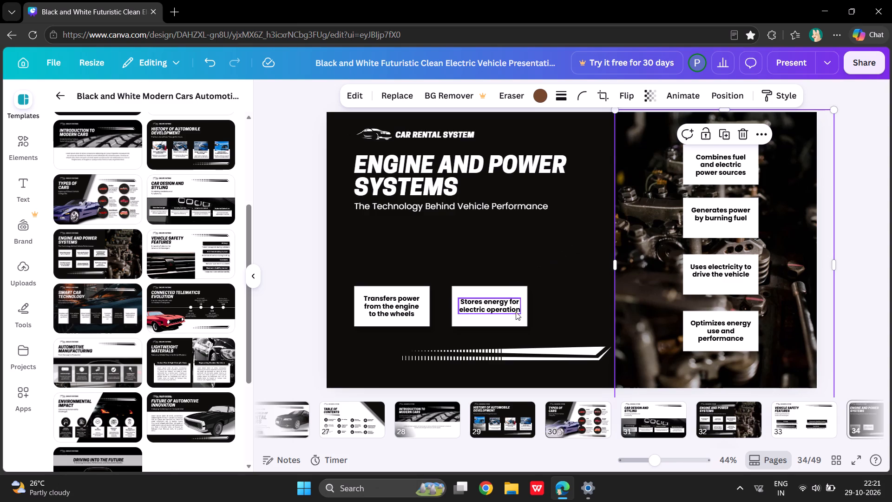
# Move the Stores energy for electric operation box and its caption up, just below the slide's subtitle.
pyautogui.moveTo(518, 289); pyautogui.dragTo(492, 221)
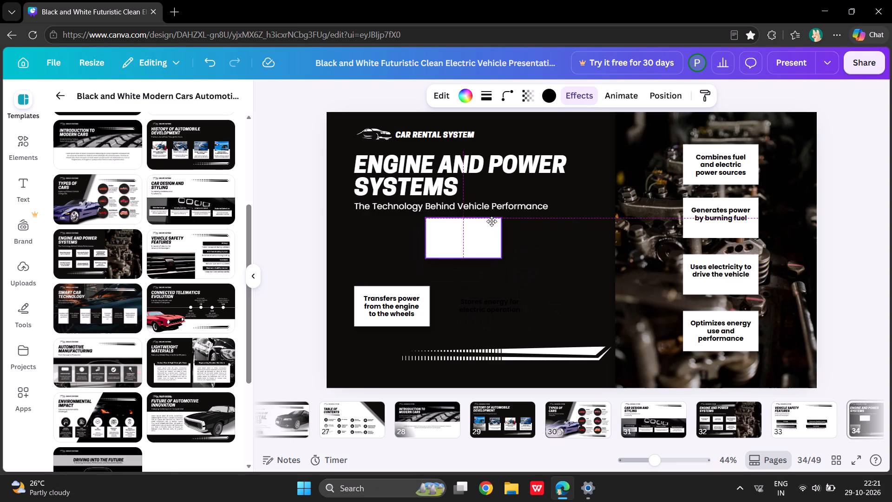
pyautogui.moveTo(492, 221); pyautogui.dragTo(491, 221)
pyautogui.moveTo(518, 312); pyautogui.dragTo(487, 240)
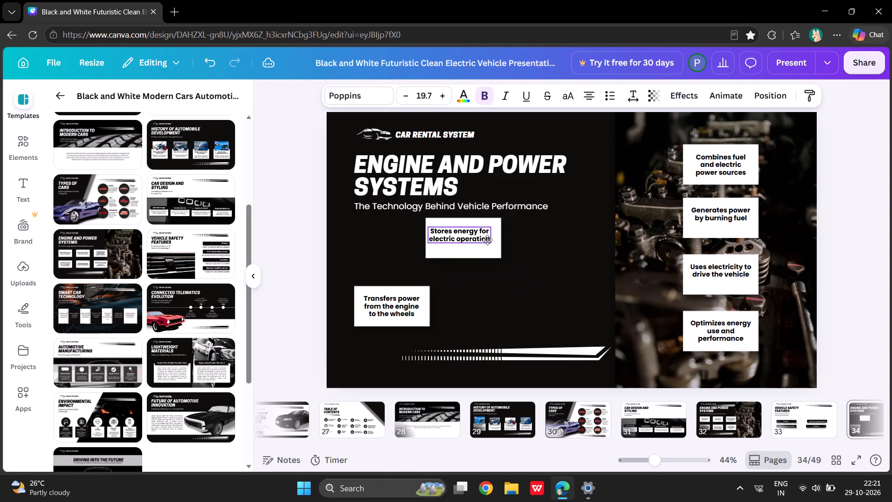
pyautogui.moveTo(487, 240); pyautogui.dragTo(496, 244)
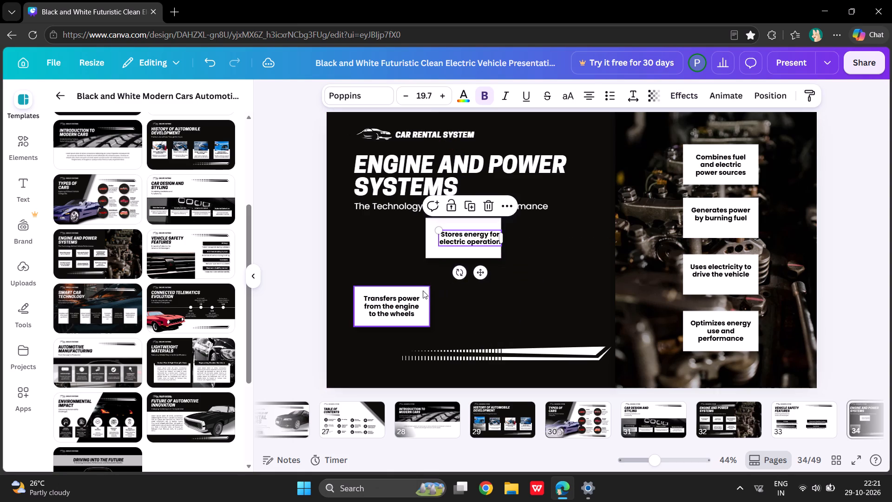
# Move the Transfers power from the engine to the wheels box and its caption directly below the Stores energy box.
pyautogui.moveTo(423, 291); pyautogui.dragTo(497, 283)
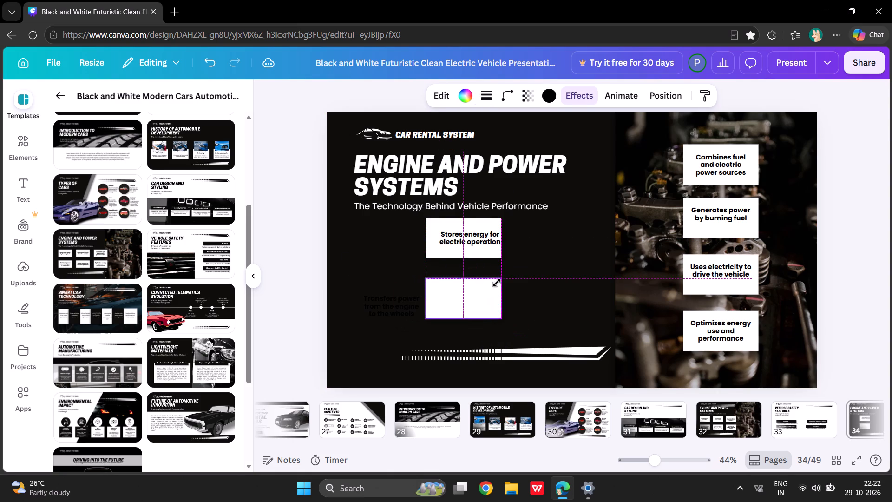
pyautogui.moveTo(397, 315); pyautogui.dragTo(466, 302)
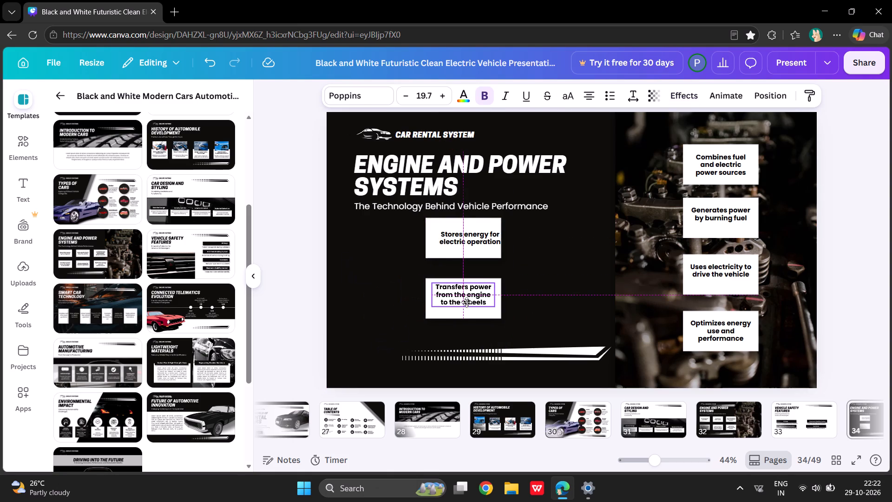
pyautogui.moveTo(466, 302); pyautogui.dragTo(469, 304)
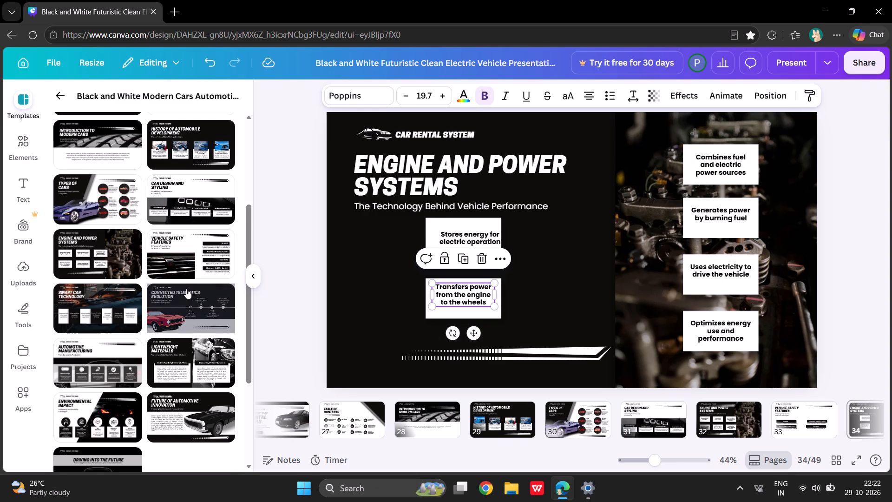
# Add the Vehicle Safety Features template page to the presentation as a new page.
pyautogui.scroll(-1, 186, 289)
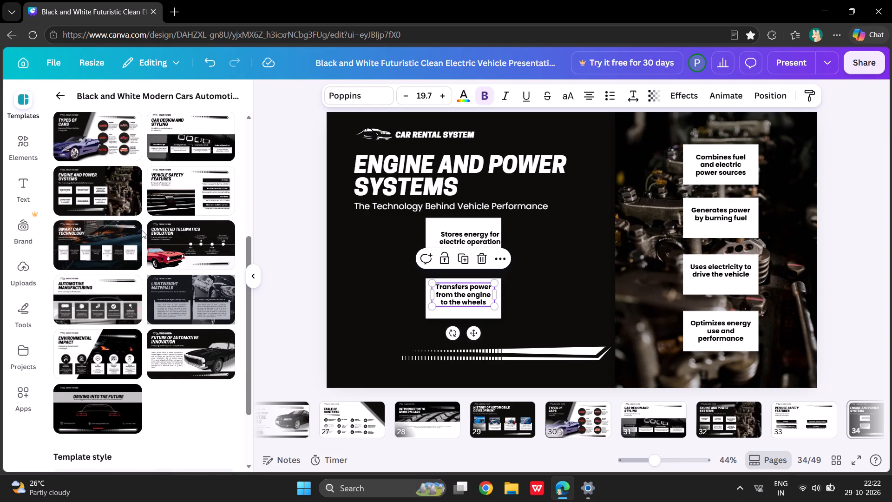
pyautogui.click(177, 193)
pyautogui.click(491, 282)
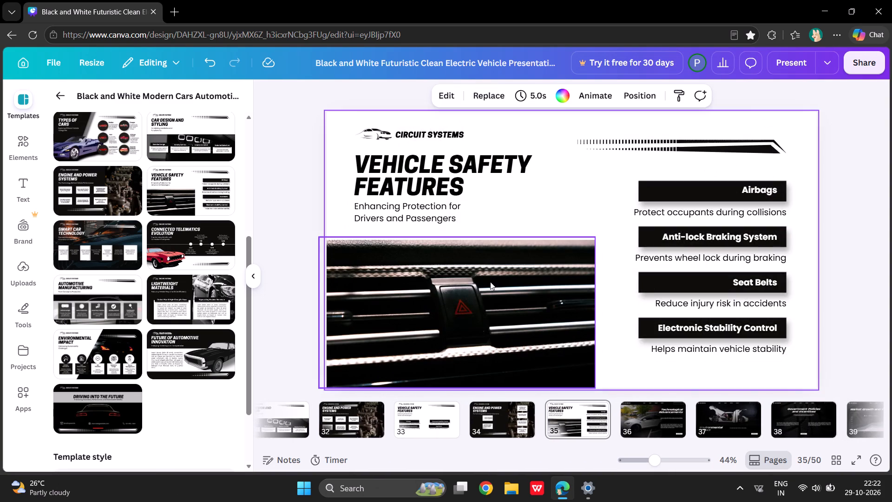
# Replace the CIRCUIT SYSTEMS brand text on the Vehicle Safety Features page with car rental system.
pyautogui.doubleClick(432, 138)
pyautogui.press('BackSpace')
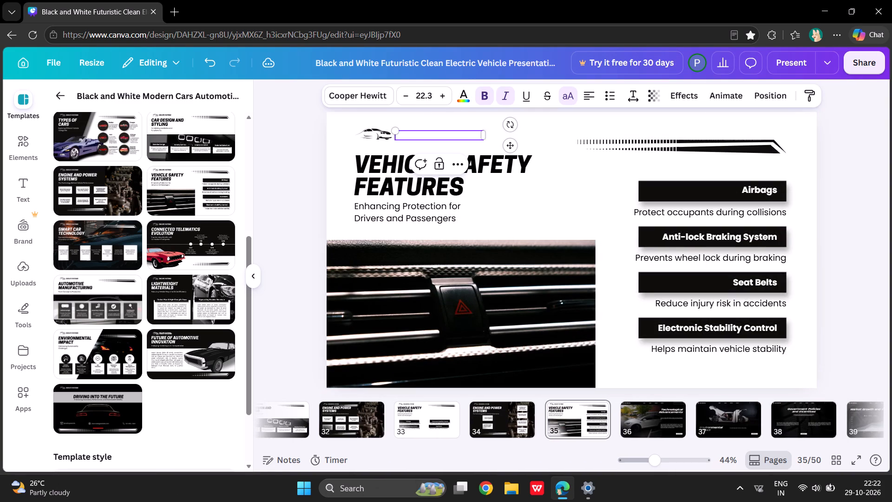
pyautogui.write('car rental system')
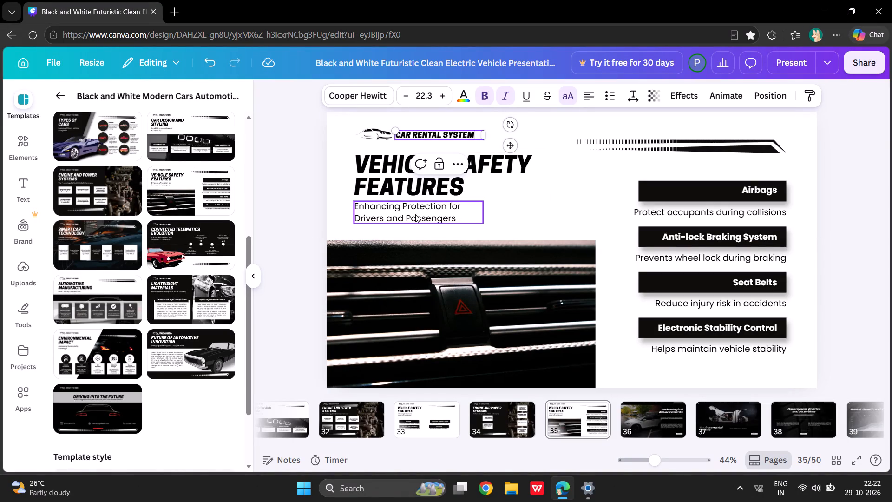
# Add the Automotive Manufacturing template page to the presentation as a new page.
pyautogui.click(88, 289)
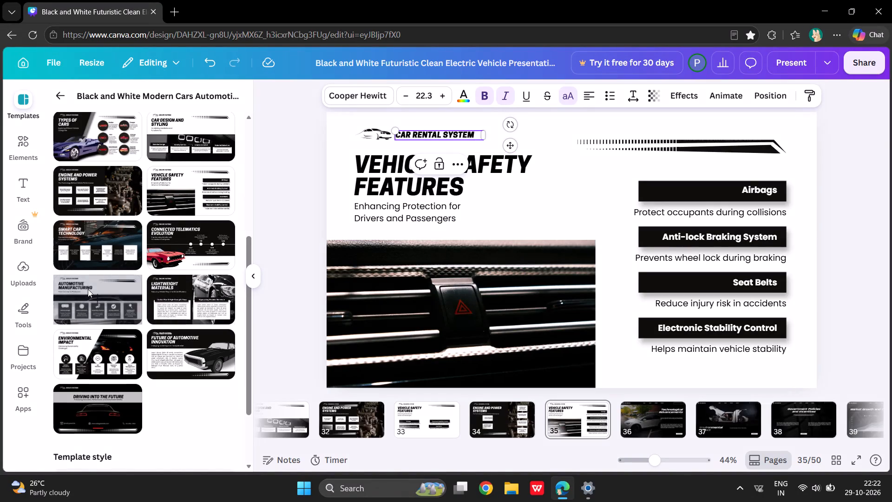
pyautogui.click(519, 289)
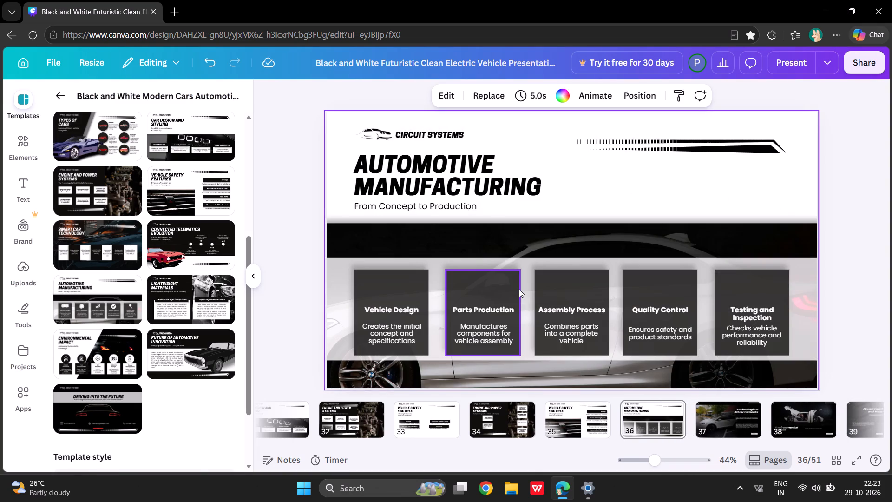
# Replace the CIRCUIT SYSTEMS brand text on the Automotive Manufacturing page with car rental system.
pyautogui.doubleClick(431, 137)
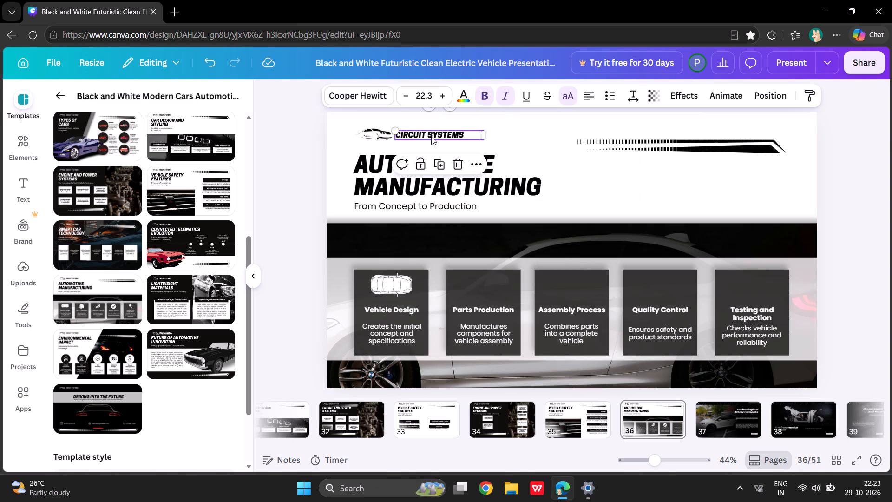
pyautogui.press('BackSpace')
pyautogui.write('car rental syste')
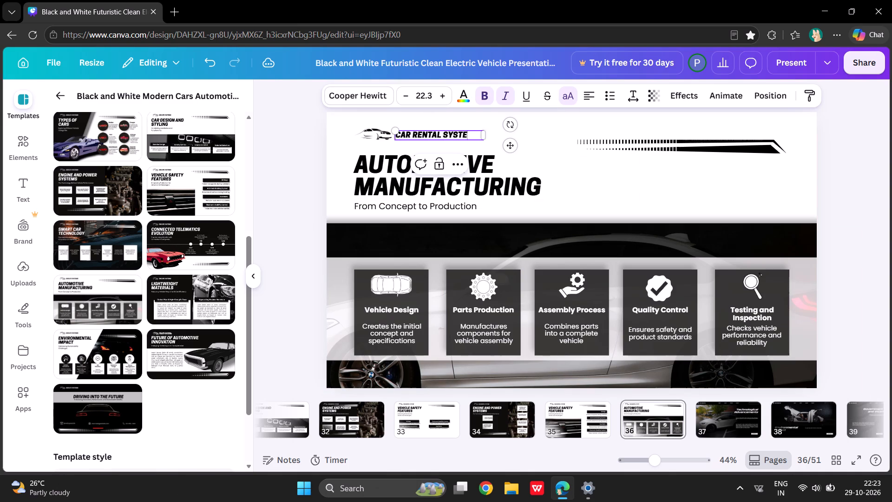
pyautogui.press('space')
pyautogui.press('BackSpace')
pyautogui.press('m')
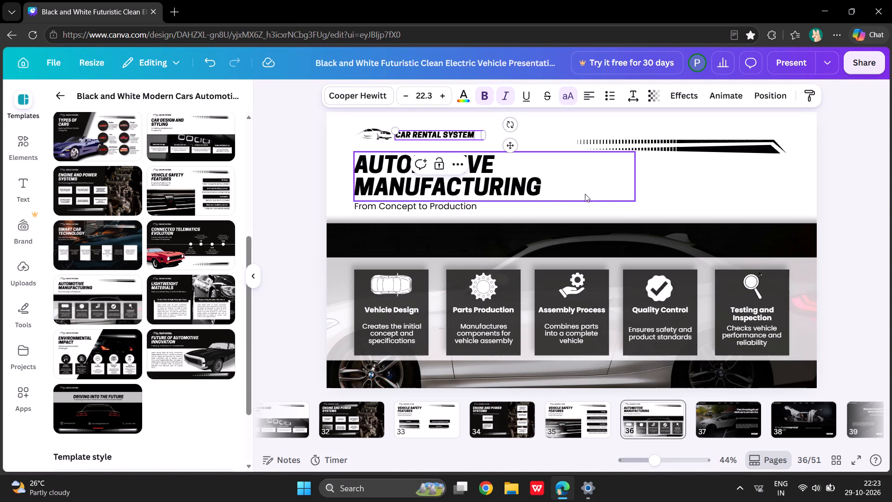
# Replace the description under Vehicle Design with "greate the vehicle design".
pyautogui.doubleClick(390, 334)
pyautogui.press('BackSpace')
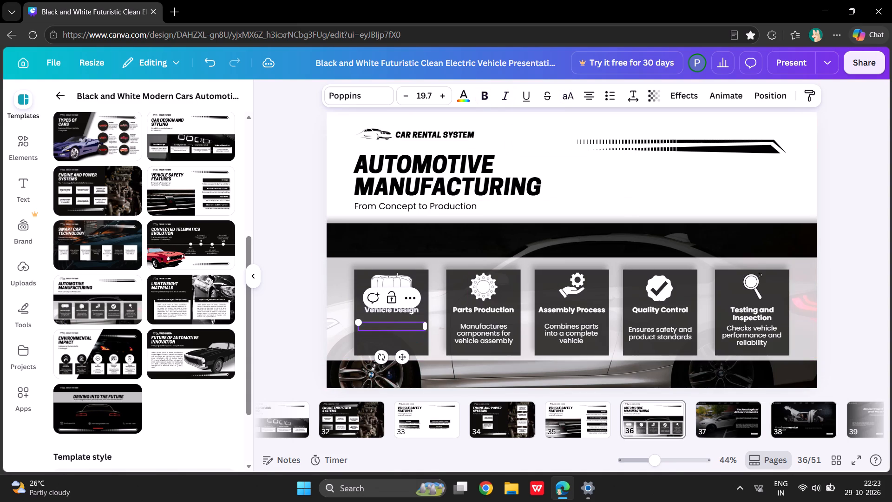
pyautogui.write('greate')
pyautogui.press('space')
pyautogui.write('the')
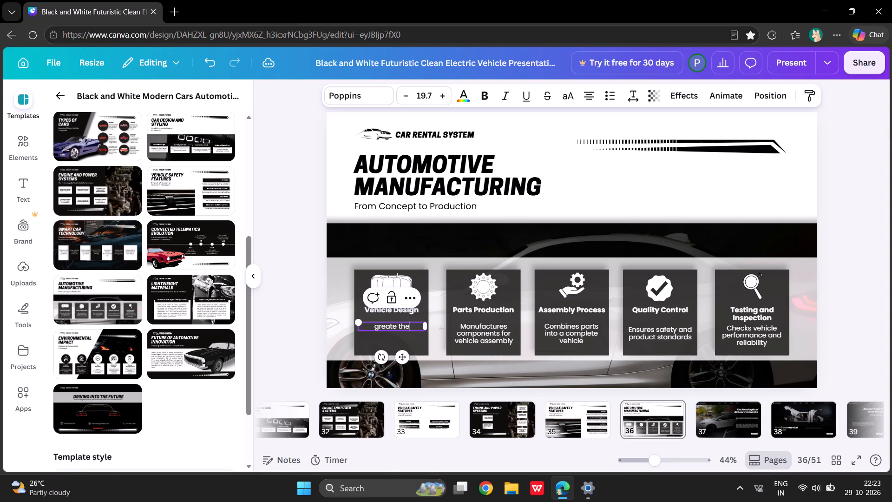
pyautogui.press('space')
pyautogui.write('vehicle')
pyautogui.press('space')
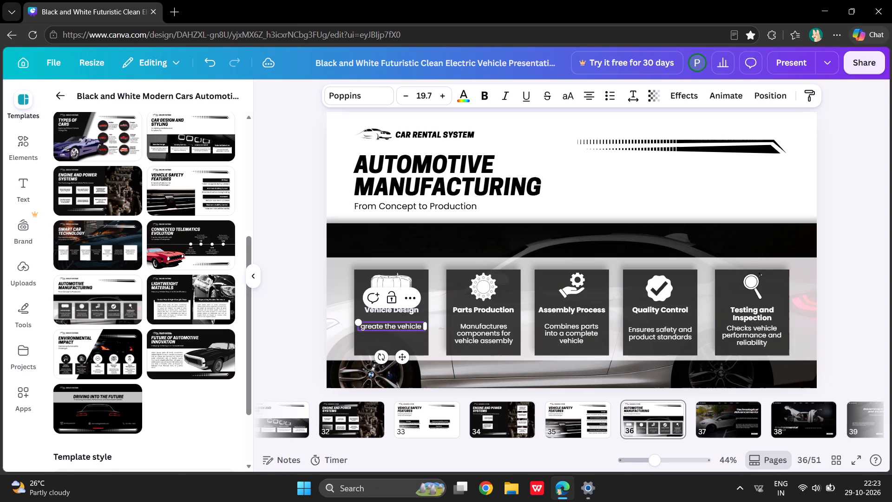
pyautogui.write('design')
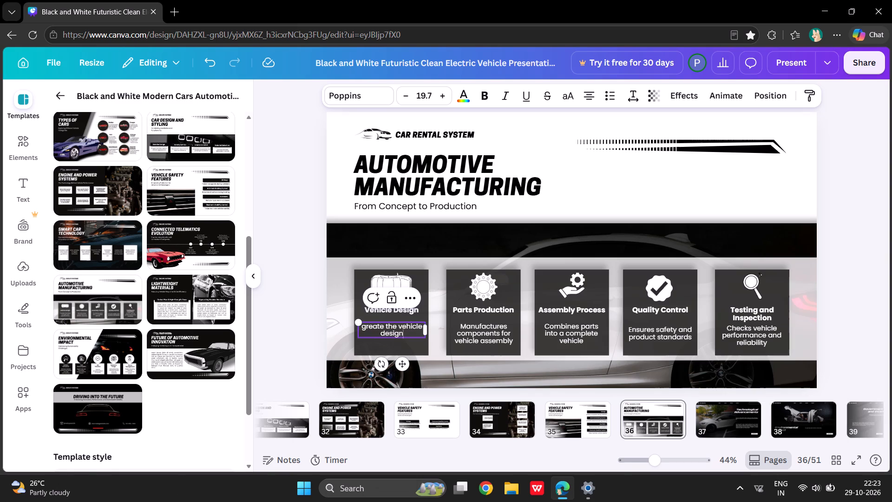
pyautogui.press('space')
# Replace the description under Parts Production with "maanufacturing automotive".
pyautogui.doubleClick(474, 326)
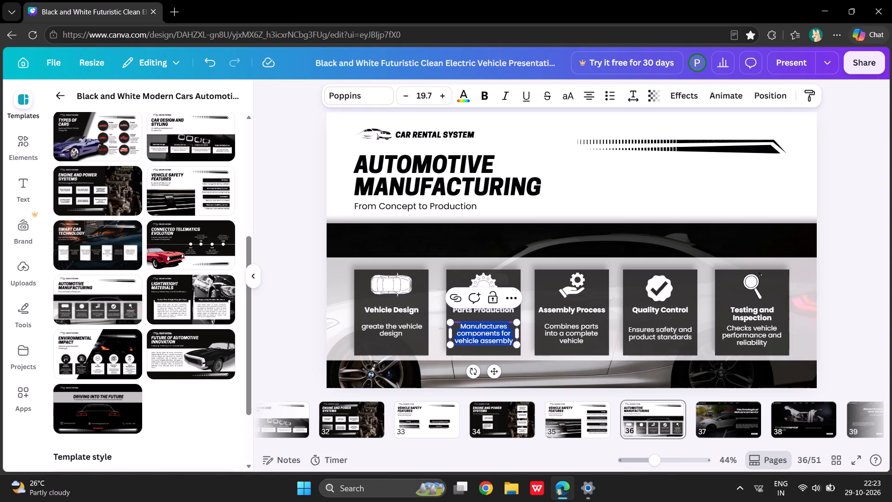
pyautogui.press('BackSpace')
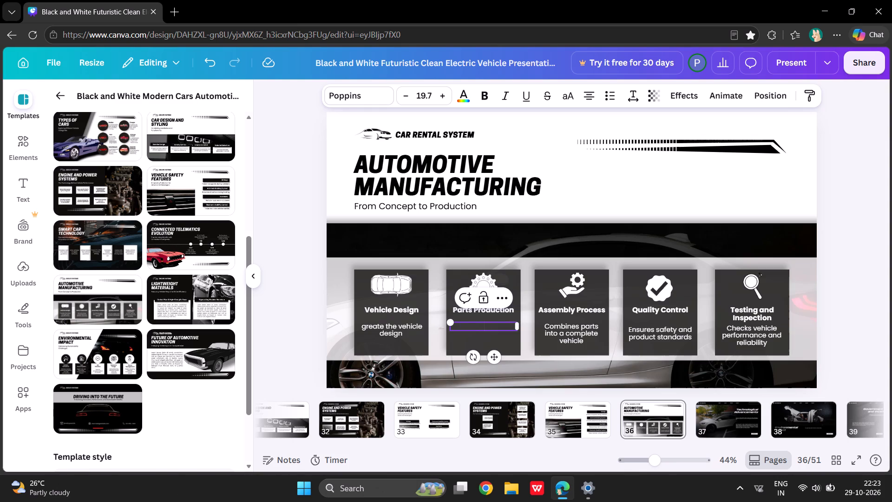
pyautogui.write('maanufacturing')
pyautogui.press('space')
pyautogui.write('au')
pyautogui.write('to')
pyautogui.write('motive')
pyautogui.press('space')
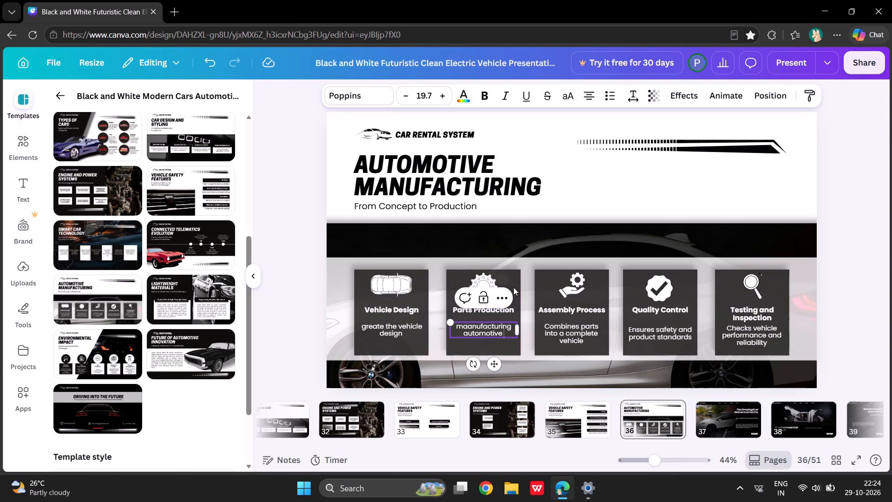
# Replace the description under Assembly Process with "assembyy procss in poppins file resize editing".
pyautogui.doubleClick(559, 342)
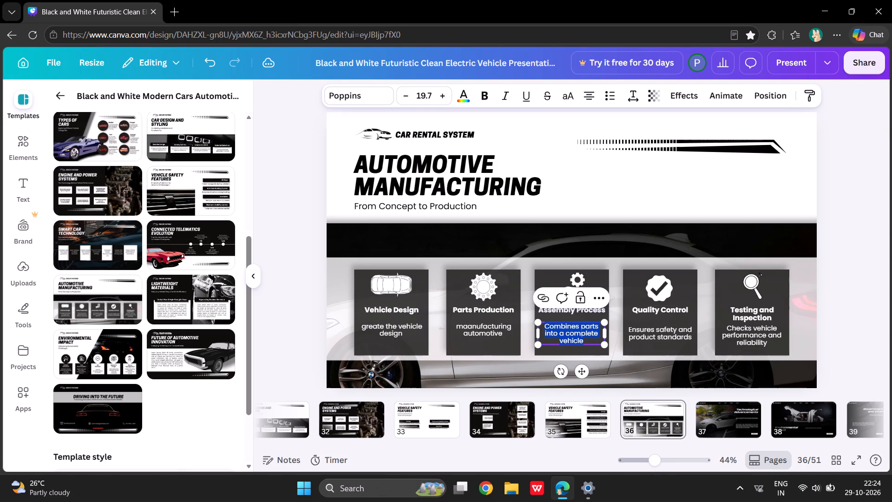
pyautogui.press('BackSpace')
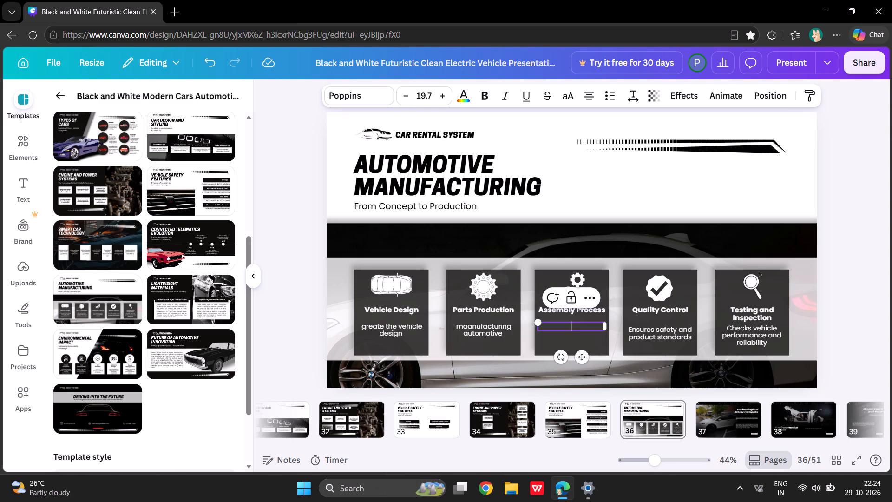
pyautogui.write('assemb')
pyautogui.write('yy procss')
pyautogui.press('space')
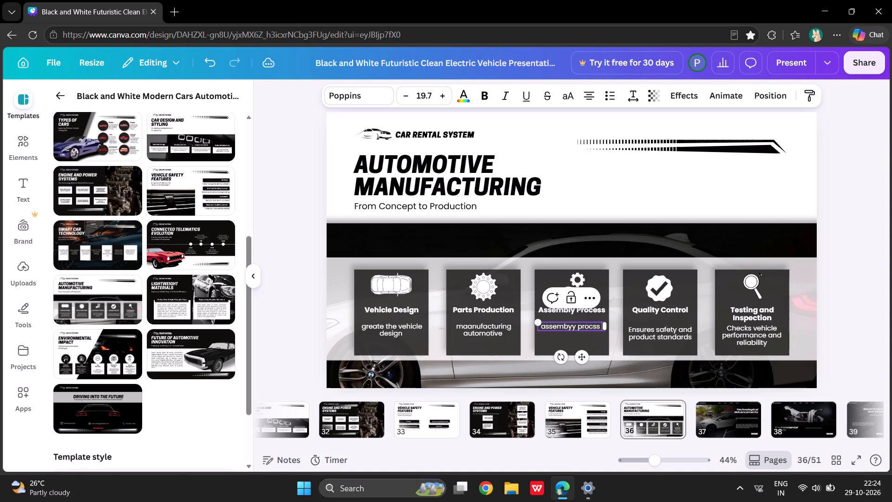
pyautogui.write('in')
pyautogui.press('space')
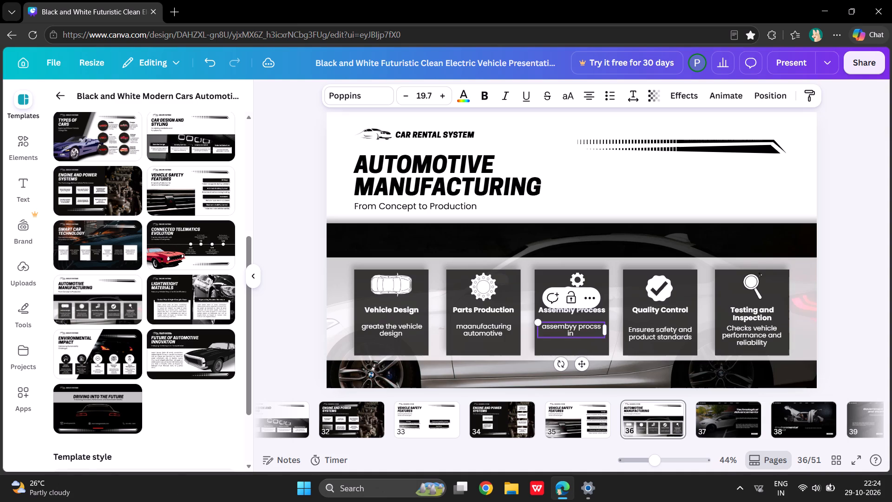
pyautogui.write('poppins')
pyautogui.press('space')
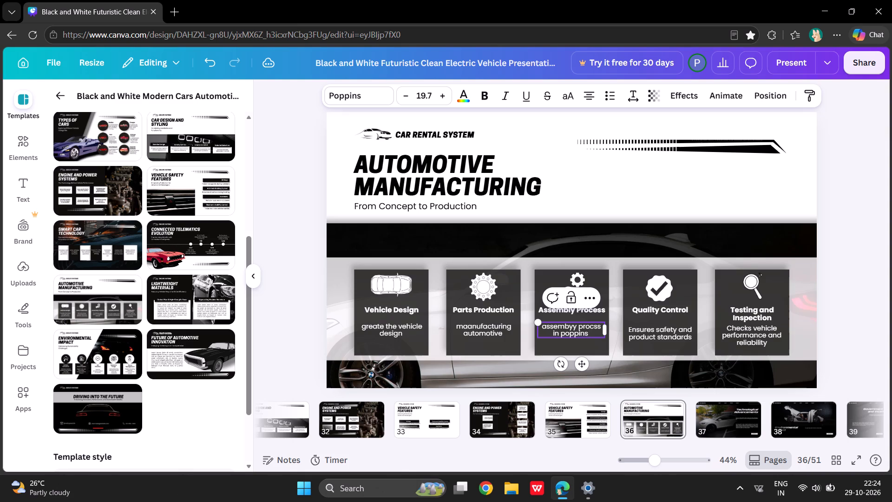
pyautogui.write('file')
pyautogui.press('space')
pyautogui.write('resize editing')
pyautogui.press('space')
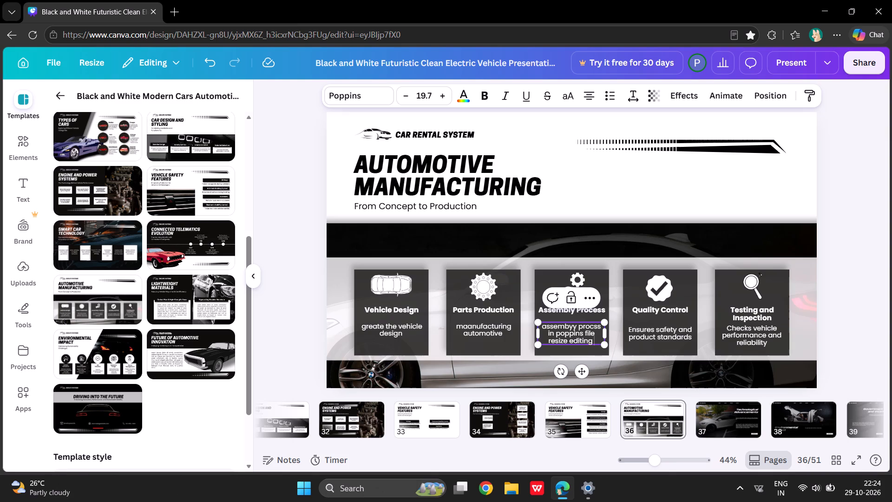
pyautogui.press('space')
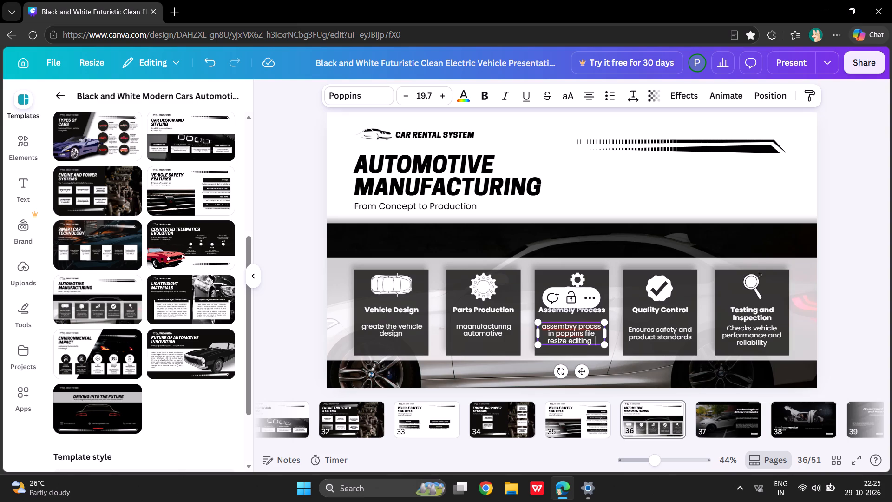
# Replace the description under Quality Control with "testing and incepion resize successfully".
pyautogui.doubleClick(671, 336)
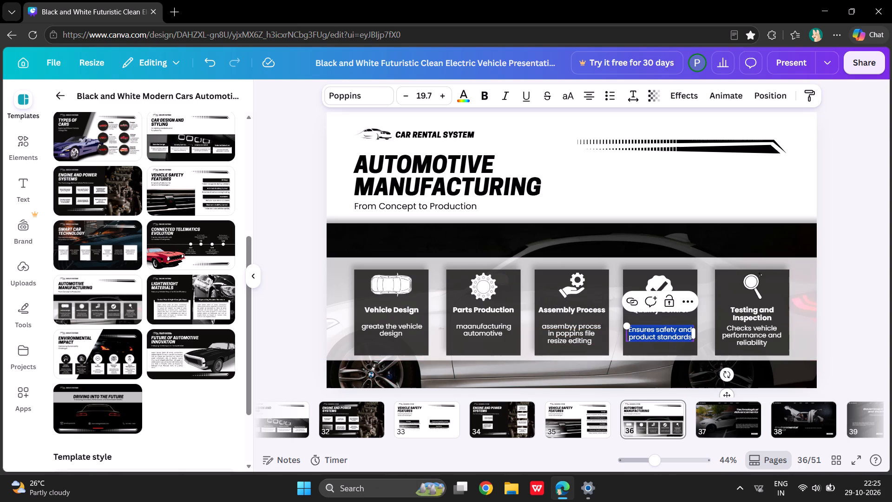
pyautogui.press('BackSpace')
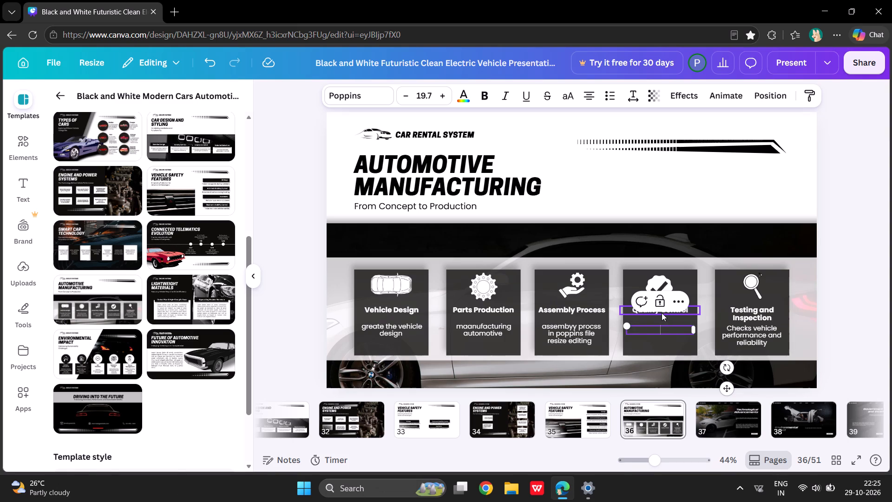
pyautogui.write('testing')
pyautogui.press('space')
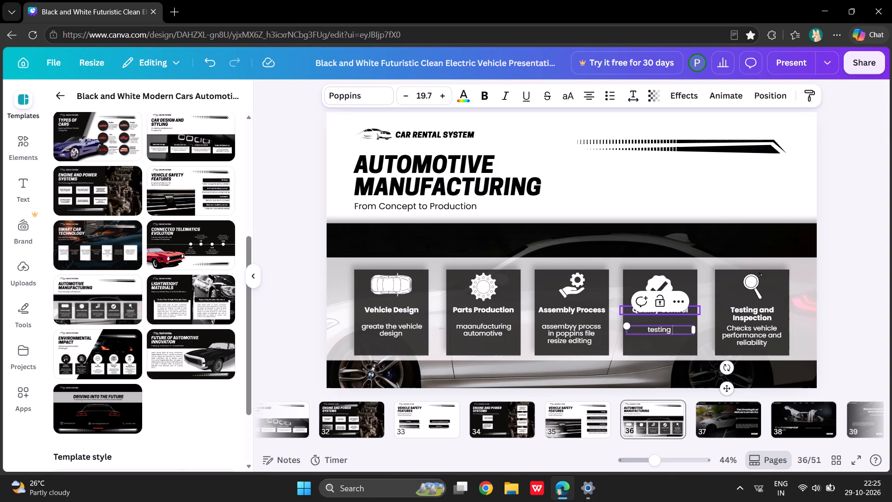
pyautogui.press('space')
pyautogui.write('and')
pyautogui.press('space')
pyautogui.write('in')
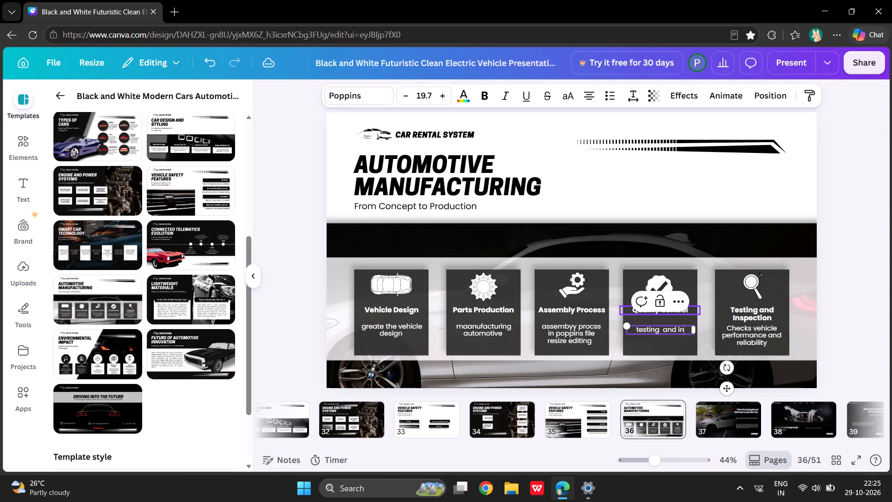
pyautogui.write('cepion')
pyautogui.press('space')
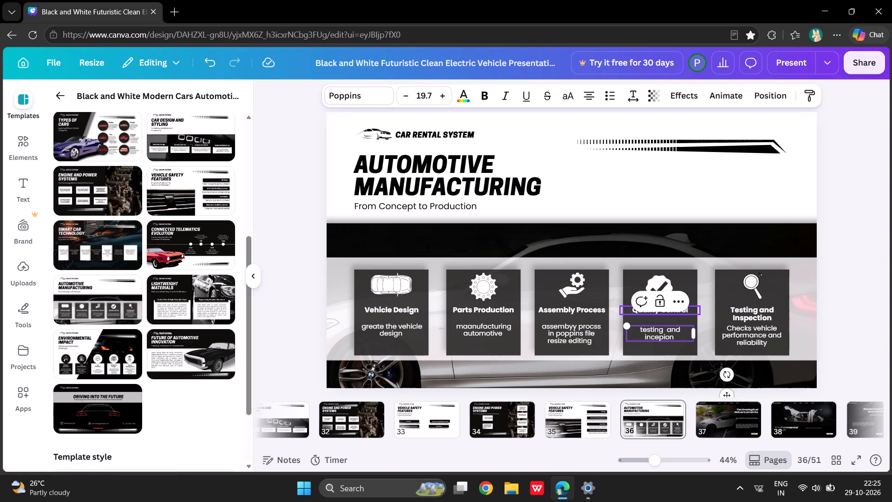
pyautogui.write('resize')
pyautogui.press('space')
pyautogui.press('space')
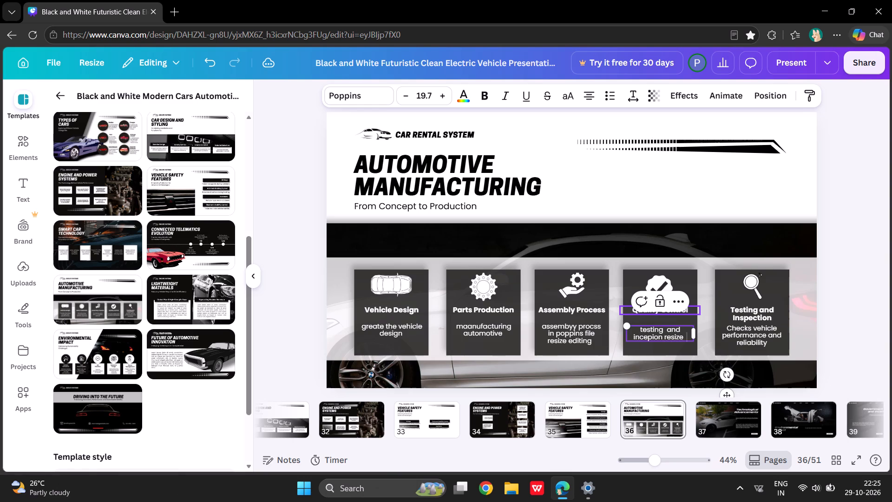
pyautogui.press('r')
pyautogui.press('BackSpace')
pyautogui.write('successfull')
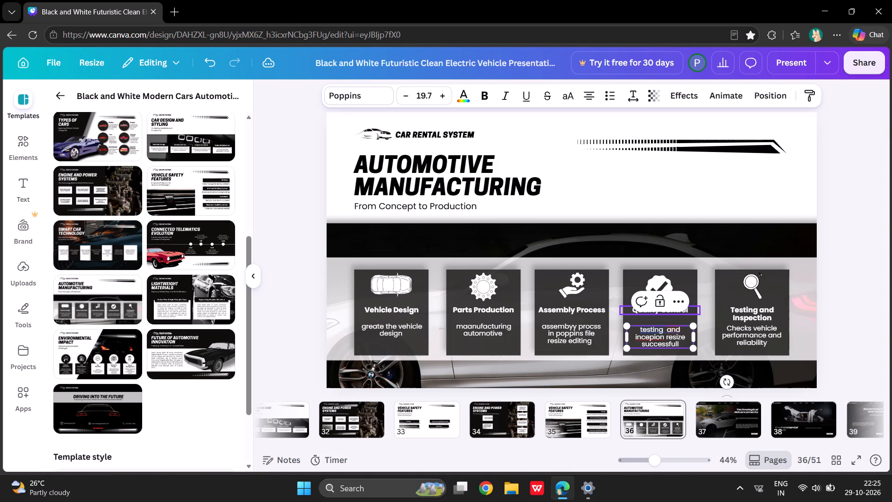
pyautogui.write('y')
pyautogui.press('space')
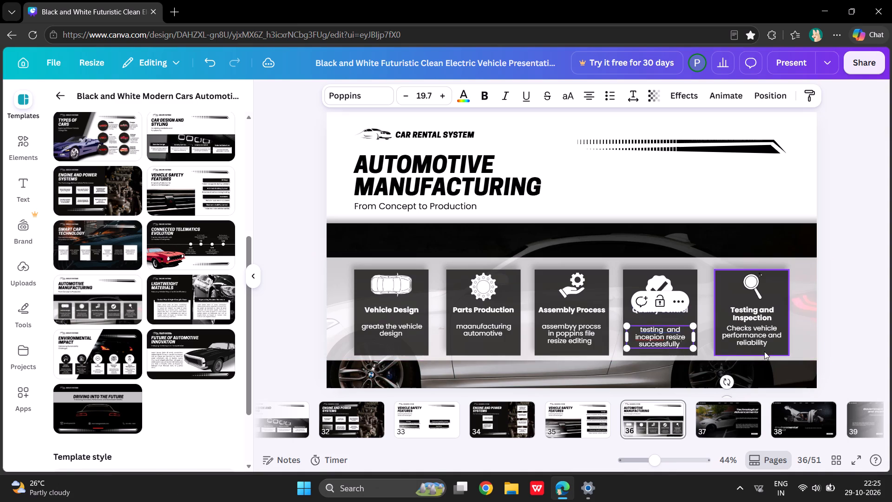
# Replace the description under Testing and Inspection with "Frome concepts to prodduction".
pyautogui.doubleClick(744, 347)
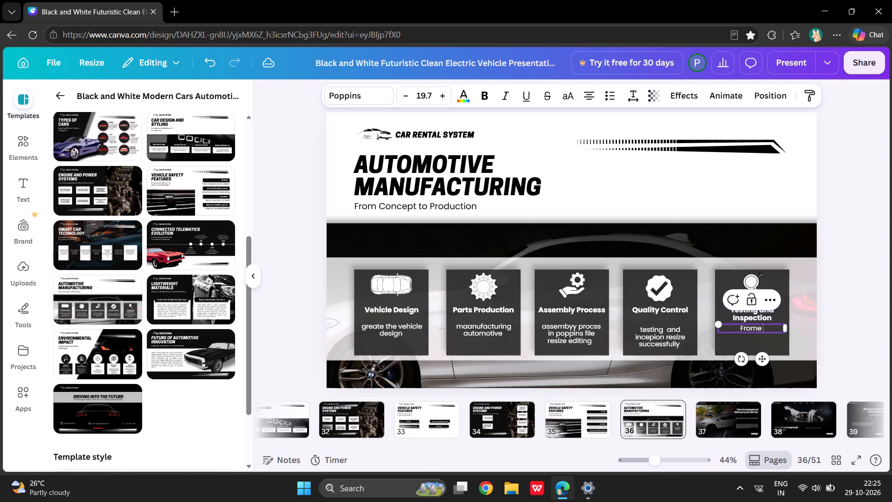
pyautogui.write('conc')
pyautogui.write('epts to prdo')
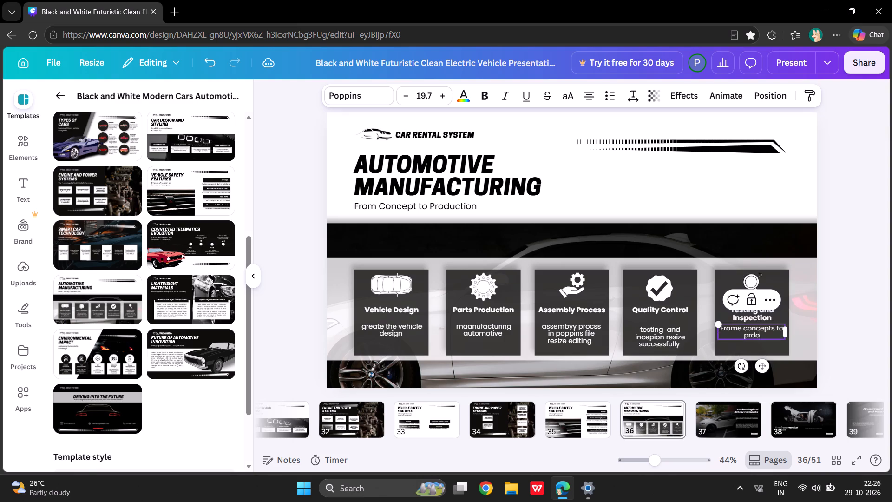
pyautogui.press('BackSpace')
pyautogui.press('BackSpace')
pyautogui.write('odduction')
pyautogui.press('space')
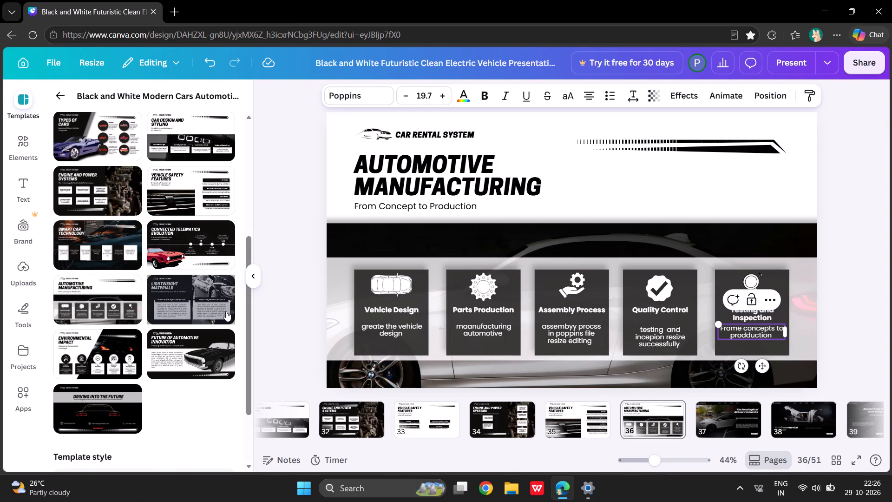
# Add the Future of Automotive Innovation template as a new page after the Automotive Manufacturing page.
pyautogui.click(177, 340)
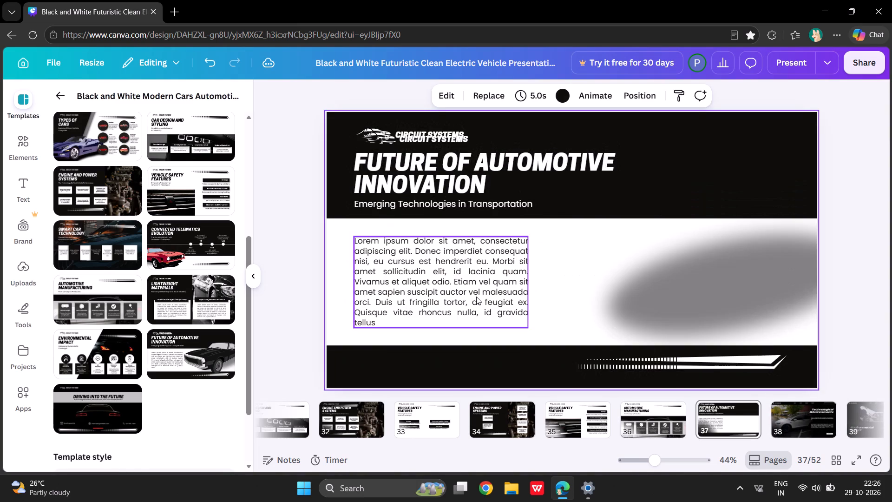
# Delete the overlapping duplicate CIRCUIT SYSTEMS text and duplicate car logo from the Future of Automotive Innovation page.
pyautogui.click(423, 136)
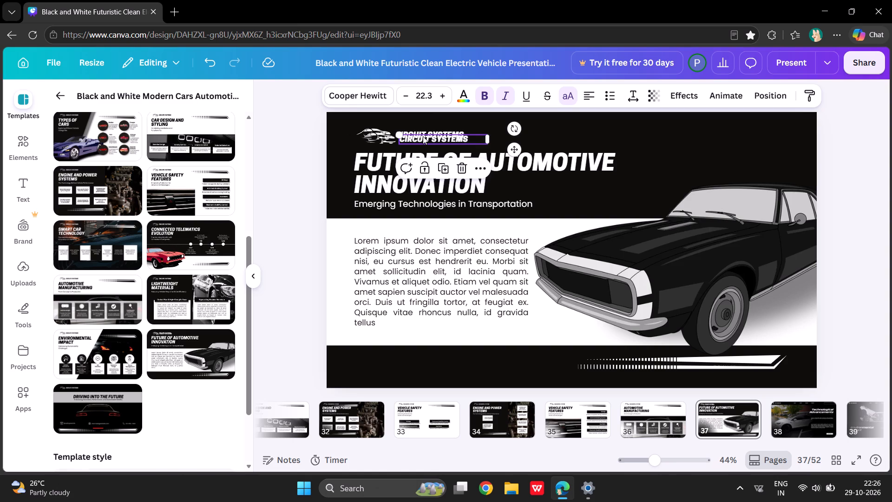
pyautogui.click(466, 166)
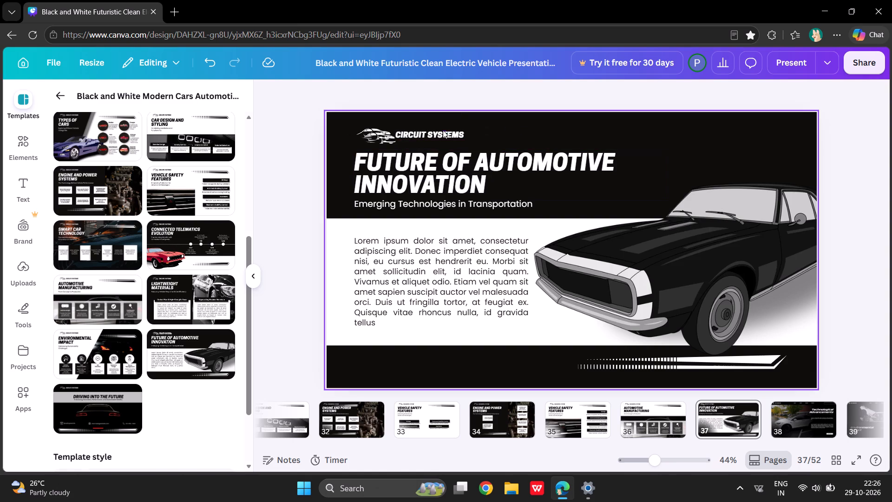
pyautogui.click(379, 133)
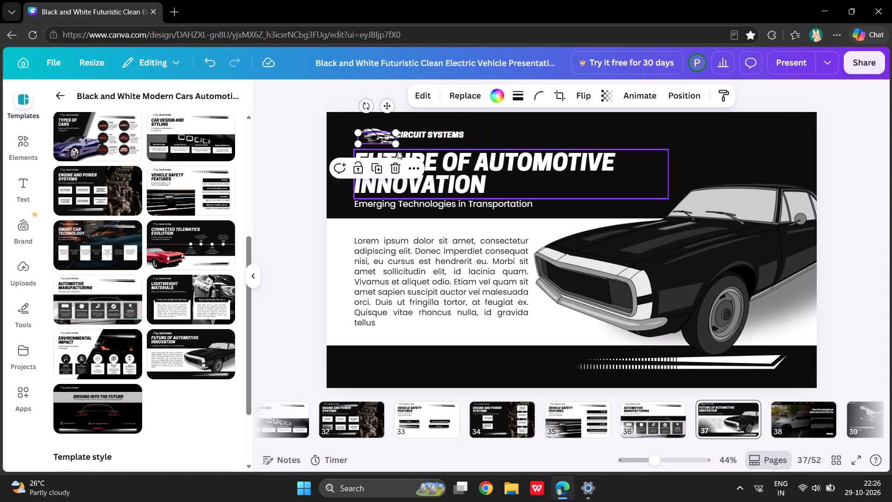
pyautogui.click(393, 170)
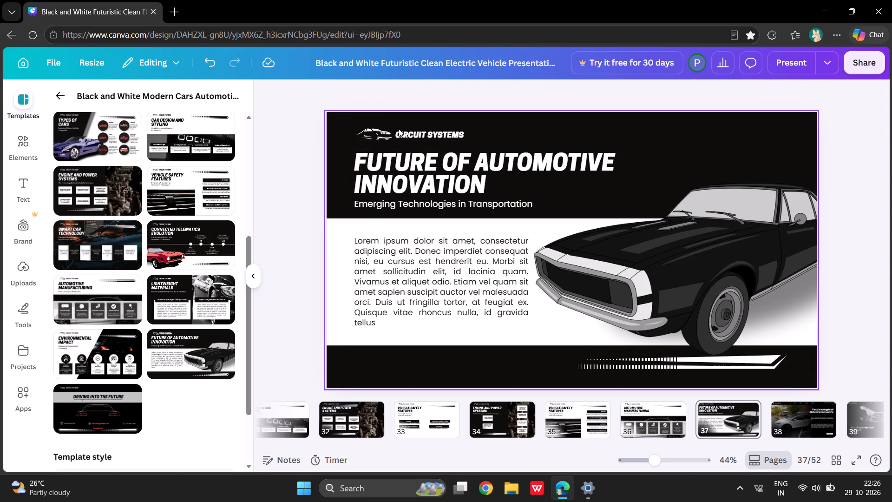
# Replace the remaining CIRCUIT SYSTEMS brand text on the Future of Automotive Innovation page with "CAAR RENTAL SYSTEM".
pyautogui.doubleClick(416, 136)
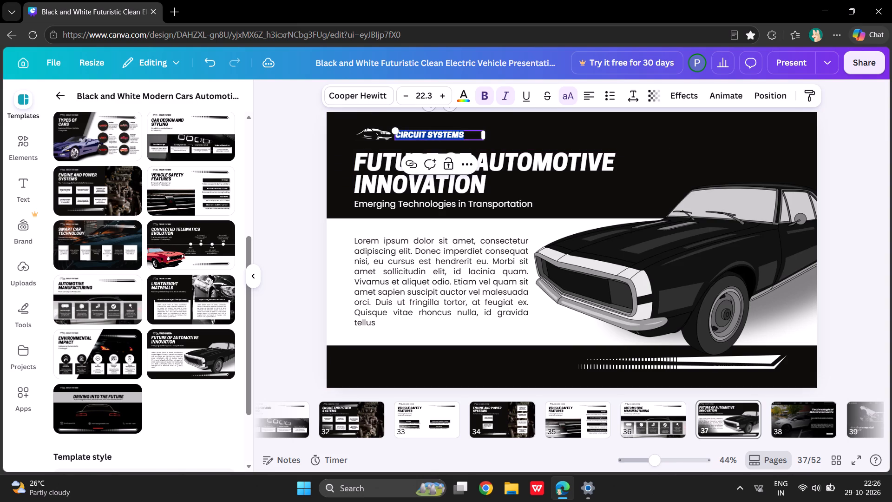
pyautogui.press('BackSpace')
pyautogui.write('CAAR RENTAL SYSTEM')
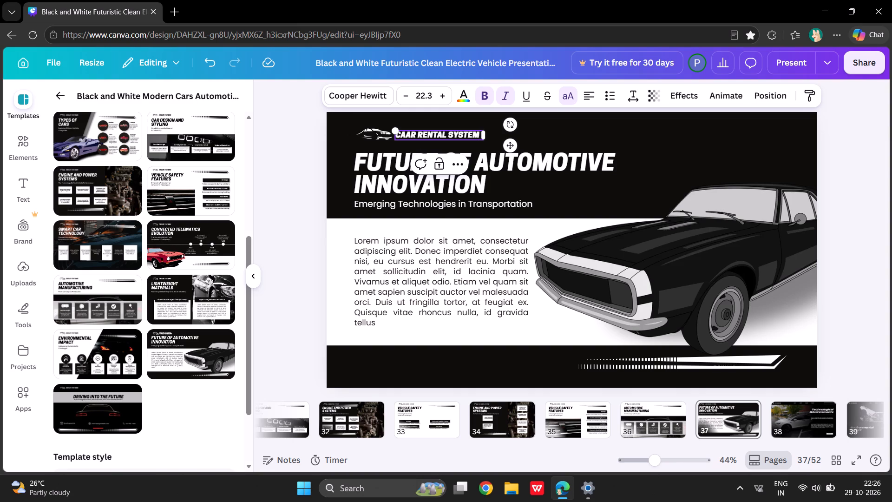
# Replace the body paragraph with "IN THE CAR RENTAL SSYSTEM WE HAVE MORE FOCUSED ON THE FUTURE OF AUTOMOTIVE INNOVATION THAT HOW WILL CAN INHANCED PUBLIC TRAANSSPORT EASILY".
pyautogui.doubleClick(445, 248)
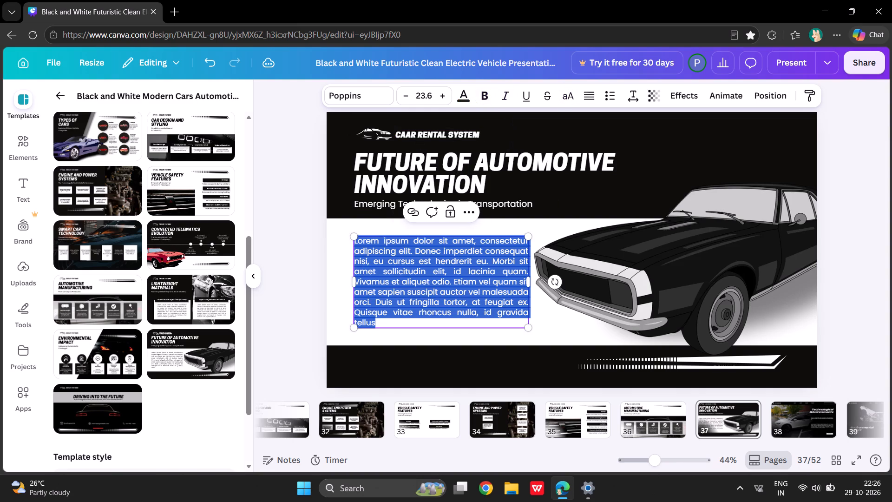
pyautogui.press('BackSpace')
pyautogui.write('IN T')
pyautogui.write('HE CAR RENTAL SSYSTEM WE HAVE MOR')
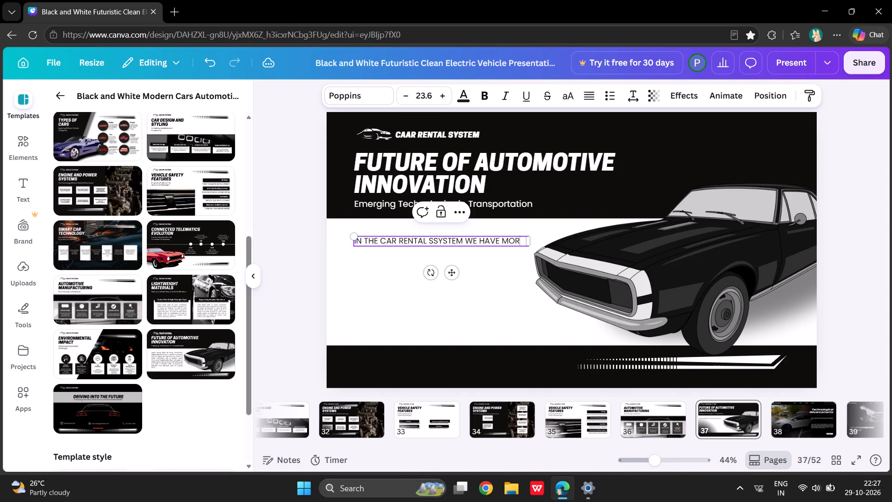
pyautogui.write('E')
pyautogui.press('space')
pyautogui.write('FOCUSED ON THE FUTURE OF AU')
pyautogui.write('TOMA')
pyautogui.press('BackSpace')
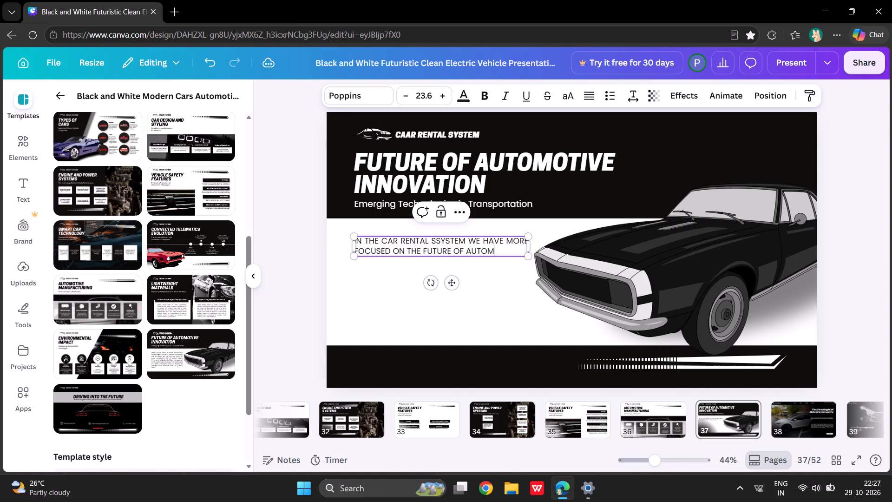
pyautogui.write('OTIVE INNOVATION THAT HOW WILL')
pyautogui.press('space')
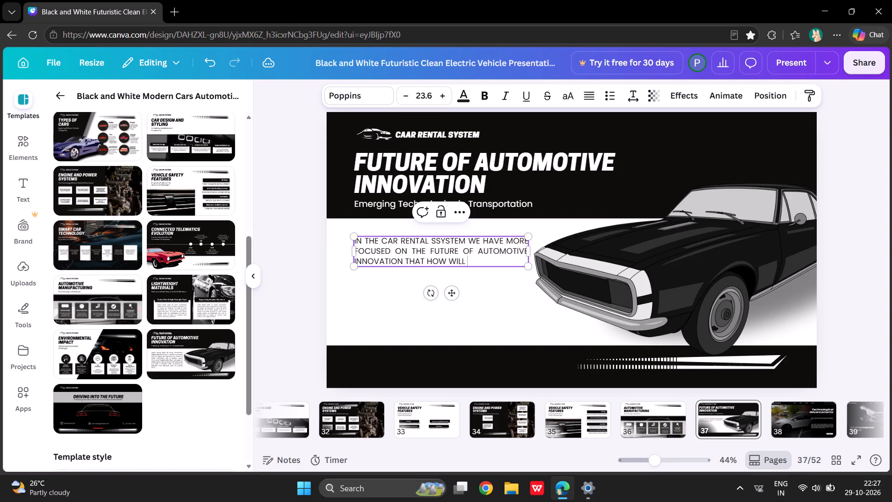
pyautogui.write('CAN INHAN')
pyautogui.write('CED PUBLIC TRAANSSPORT ES')
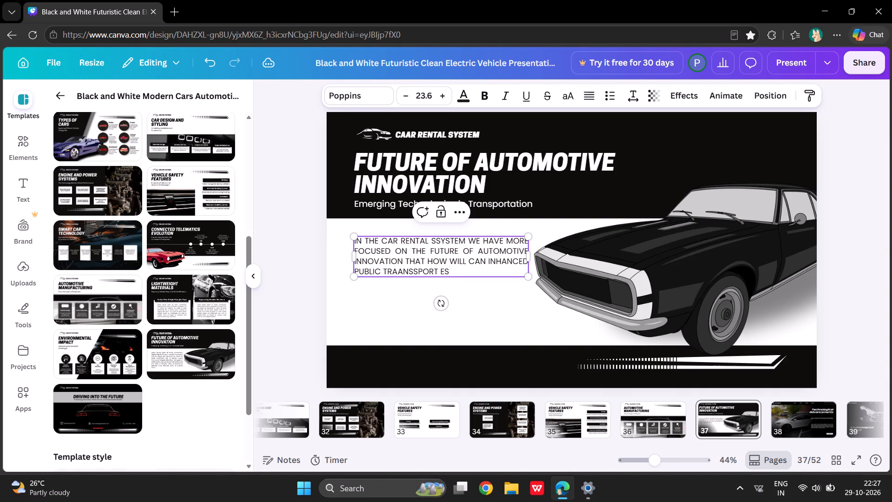
pyautogui.press('BackSpace')
pyautogui.write('ASILY')
pyautogui.press('space')
# Continue the body paragraph with "OUR WEBSITEE PROPLE WHO WANTS TO RENT A BIKE,VEHICLES,ETC".
pyautogui.write('WE HA')
pyautogui.press('BackSpace')
pyautogui.press('BackSpace')
pyautogui.press('BackSpace')
pyautogui.press('BackSpace')
pyautogui.press('BackSpace')
pyautogui.press('BackSpace')
pyautogui.press('space')
pyautogui.write('OUR WEBSITEE PROPLE')
pyautogui.press('space')
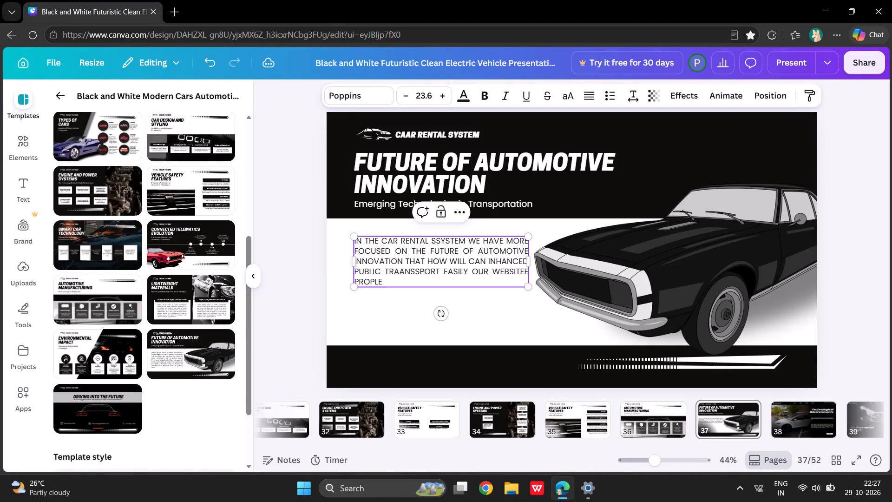
pyautogui.write('WHO WANTS TO RENT A')
pyautogui.press('space')
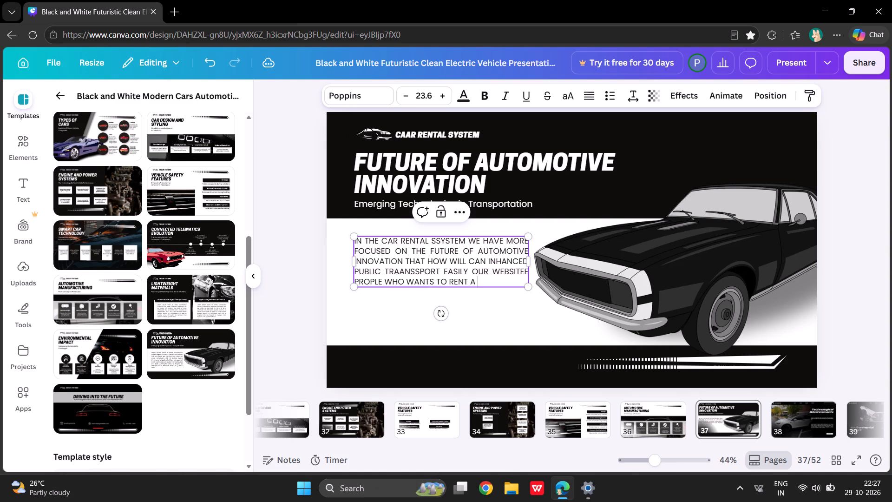
pyautogui.write('BIKE,')
pyautogui.write('VEHICLES')
pyautogui.press(',')
pyautogui.write('ETC')
pyautogui.press('space')
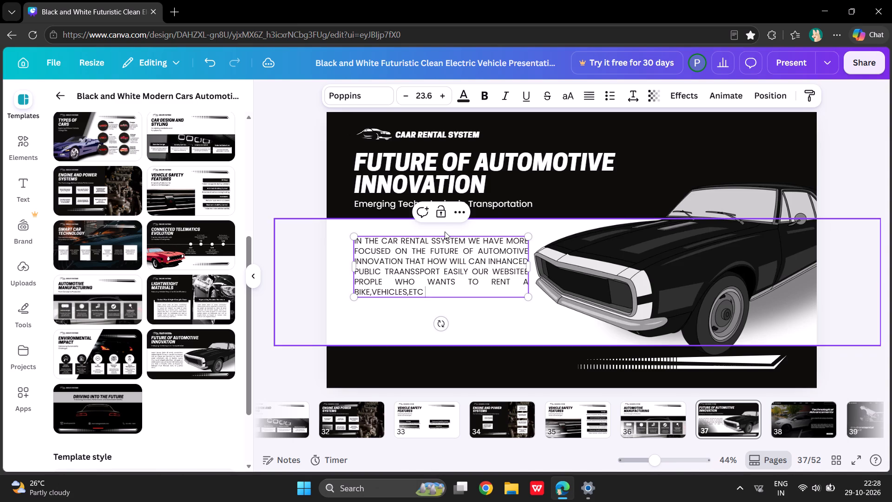
# Add the Driving into the Future template to the presentation as a new page.
pyautogui.click(100, 427)
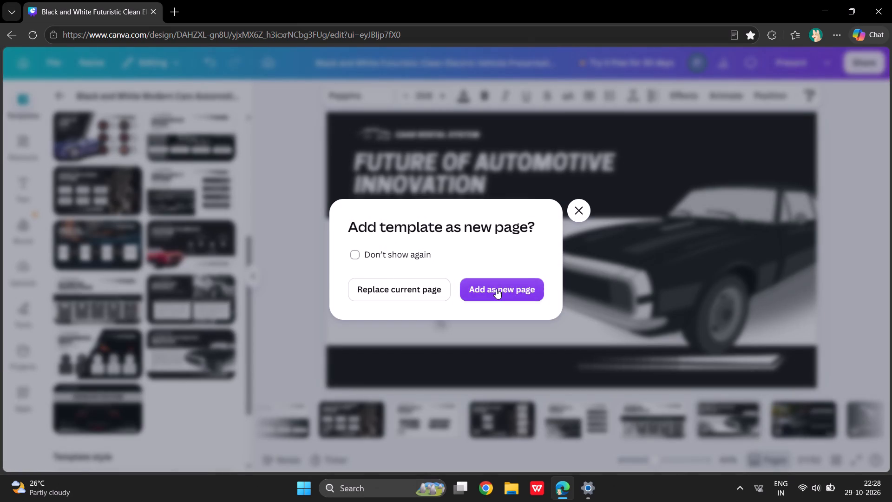
pyautogui.click(496, 289)
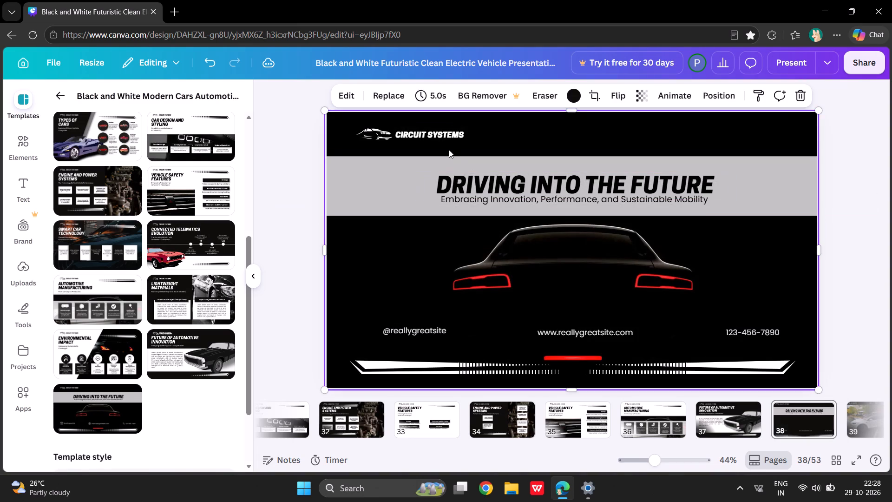
# Replace the CIRCUIT SYSTEMS brand text on the Driving into the Future page with "CAR RENTAL SYSTEM".
pyautogui.doubleClick(437, 139)
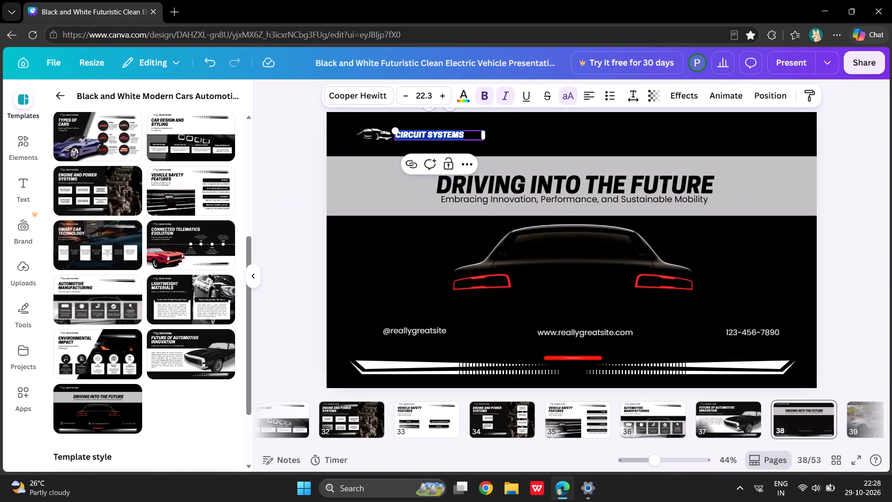
pyautogui.press('BackSpace')
pyautogui.write('CAR RENTAL SYSTEM')
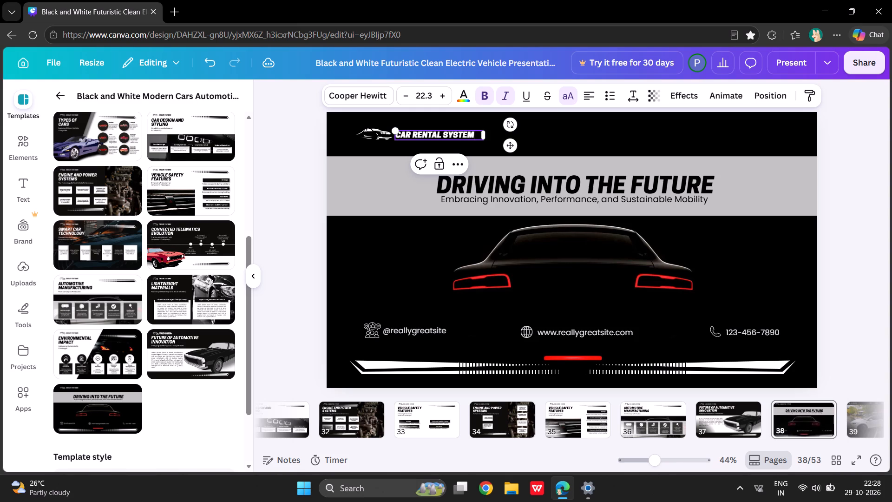
pyautogui.doubleClick(425, 330)
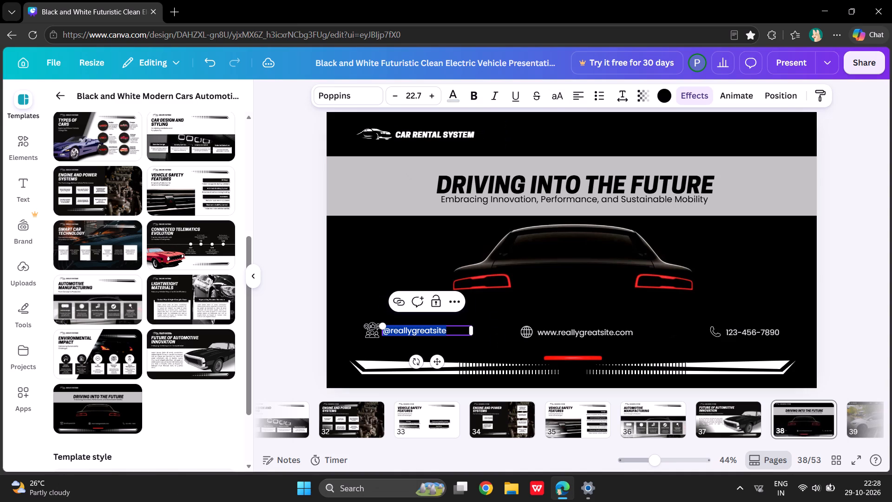
pyautogui.press('BackSpace')
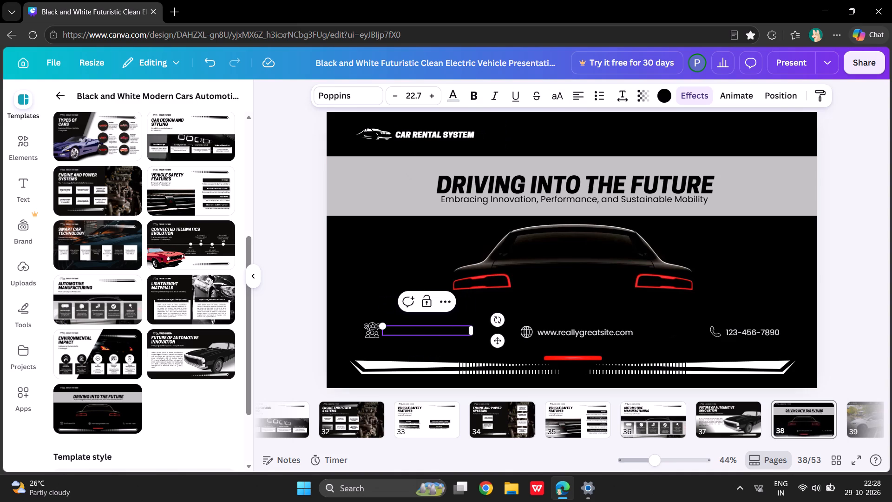
pyautogui.hotkey('shift', '@')
pyautogui.write('carrentalsystem')
pyautogui.doubleClick(587, 333)
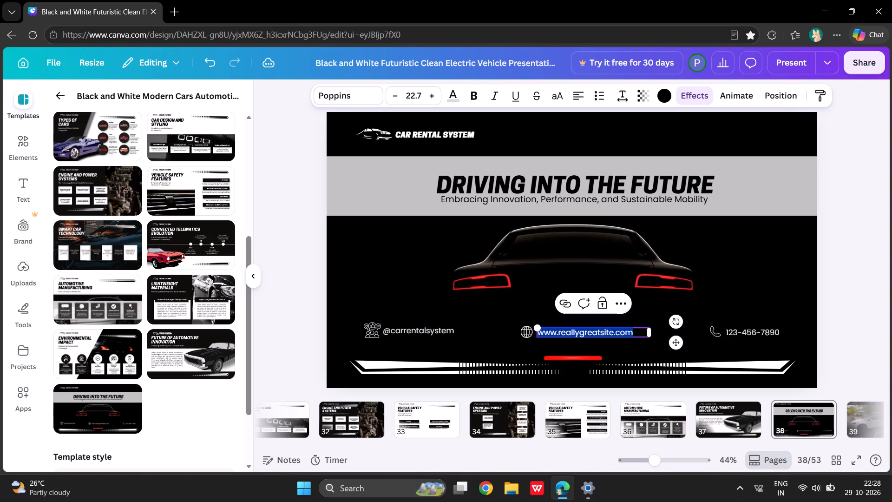
pyautogui.press('BackSpace')
pyautogui.write('www')
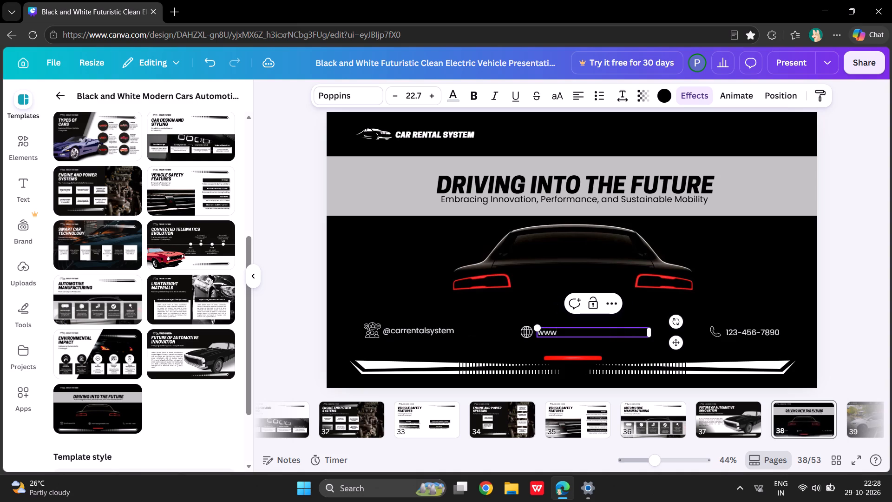
pyautogui.press('.')
pyautogui.write('carrenatlsystem.')
pyautogui.write('goo')
pyautogui.write('gl')
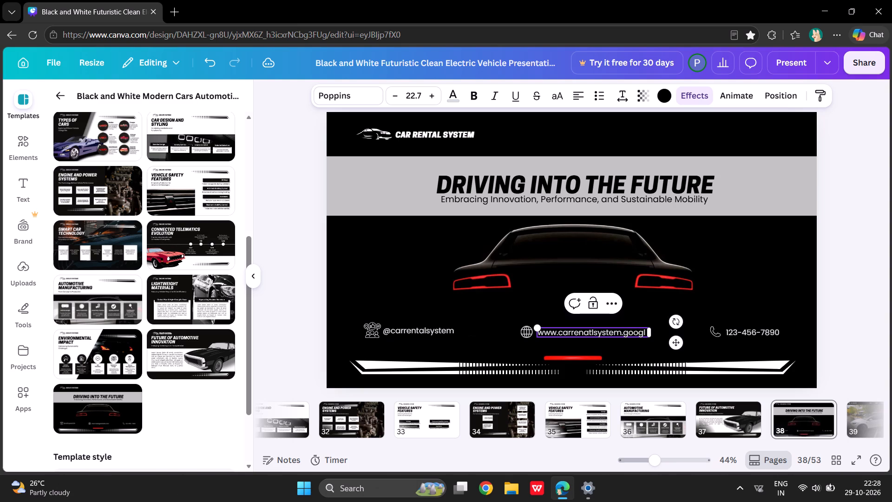
pyautogui.press('e')
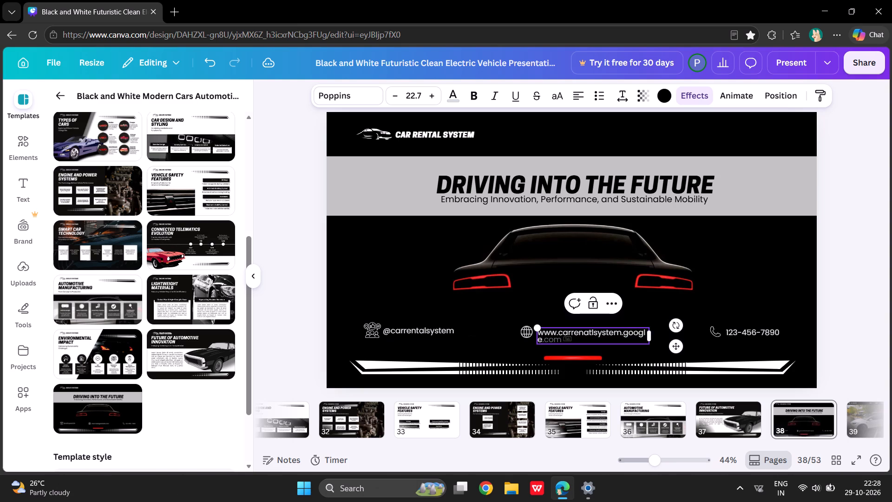
pyautogui.write('.com')
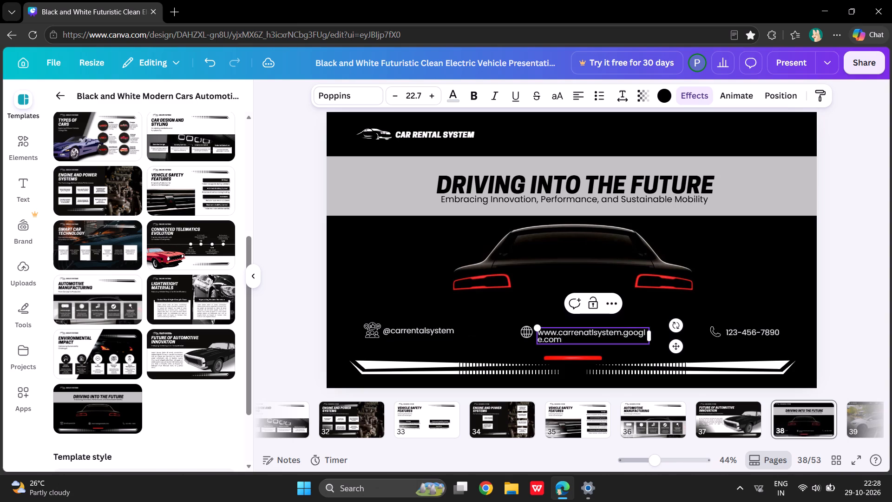
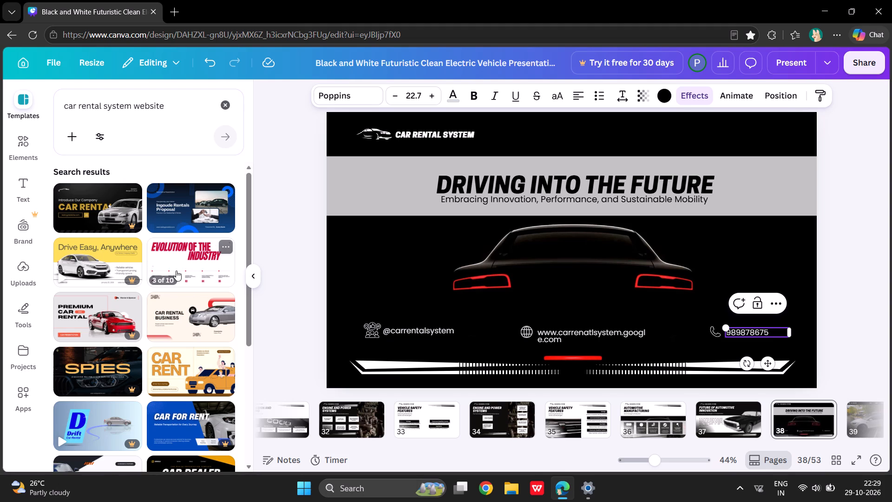
# Open the page set of the Red Black and White Modern Car Rental Business Presentation template.
pyautogui.click(175, 322)
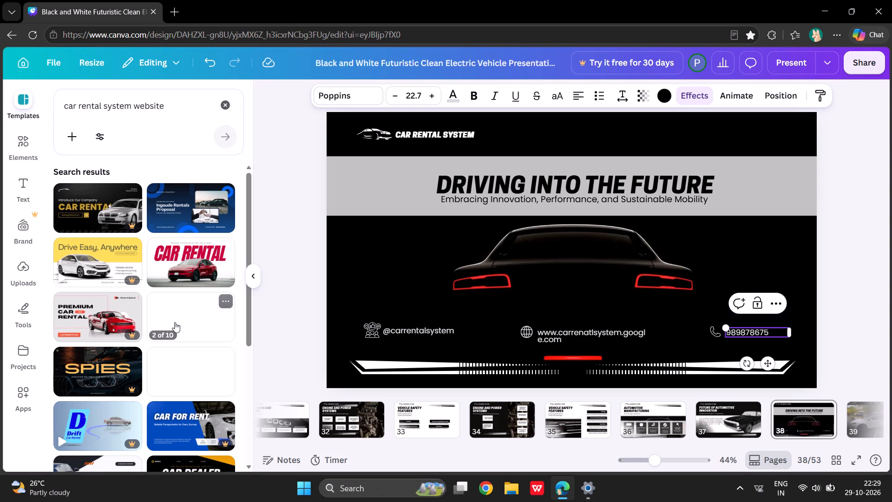
pyautogui.click(175, 322)
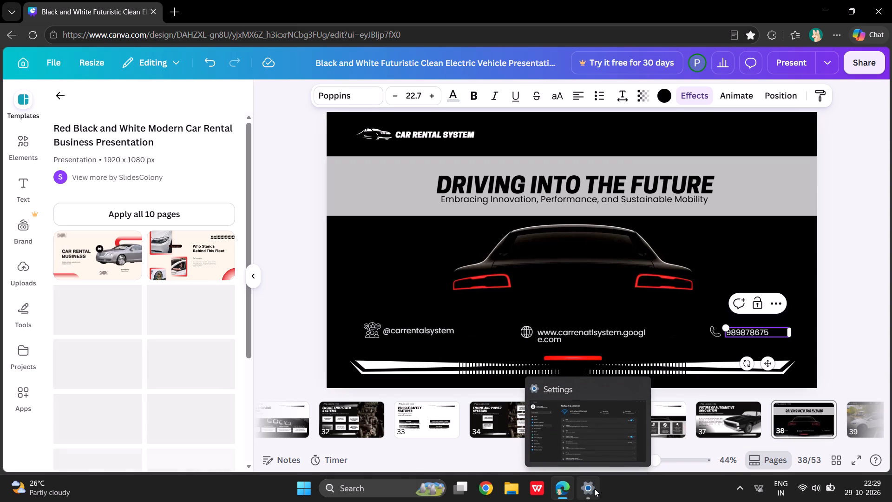
# Minimize the open browser and Settings windows and launch Kuro from the desktop.
pyautogui.click(828, 7)
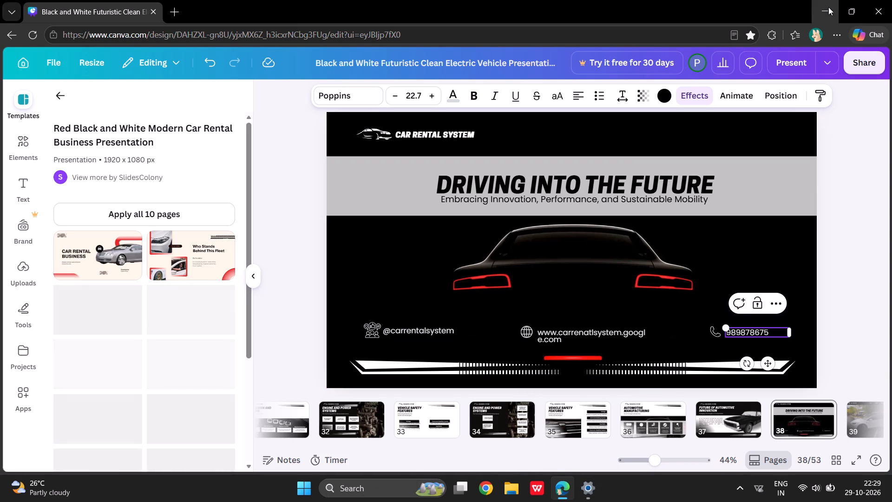
pyautogui.click(824, 2)
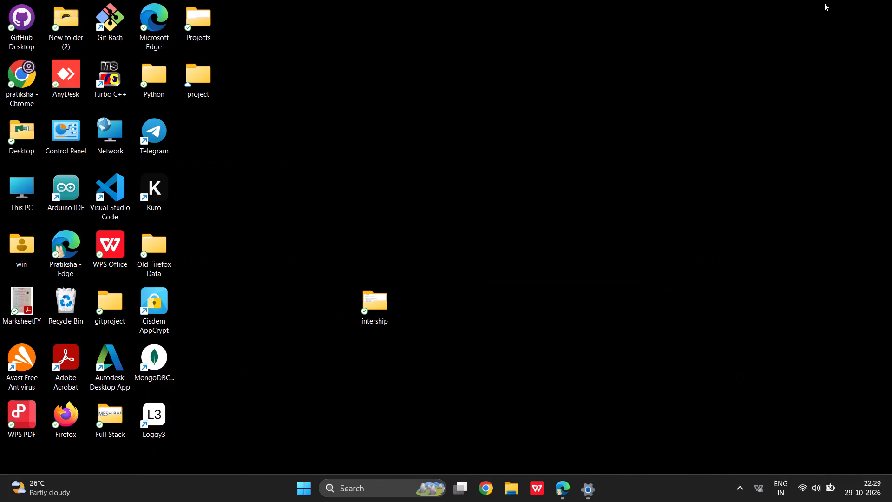
pyautogui.doubleClick(162, 193)
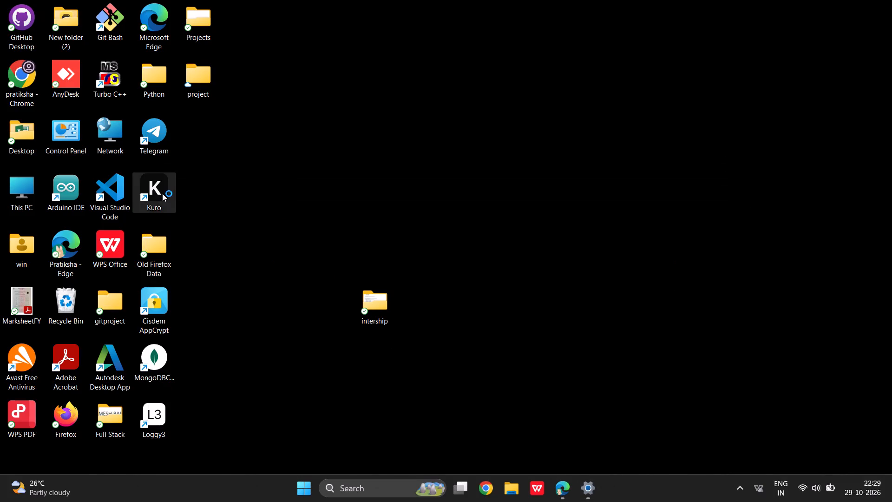